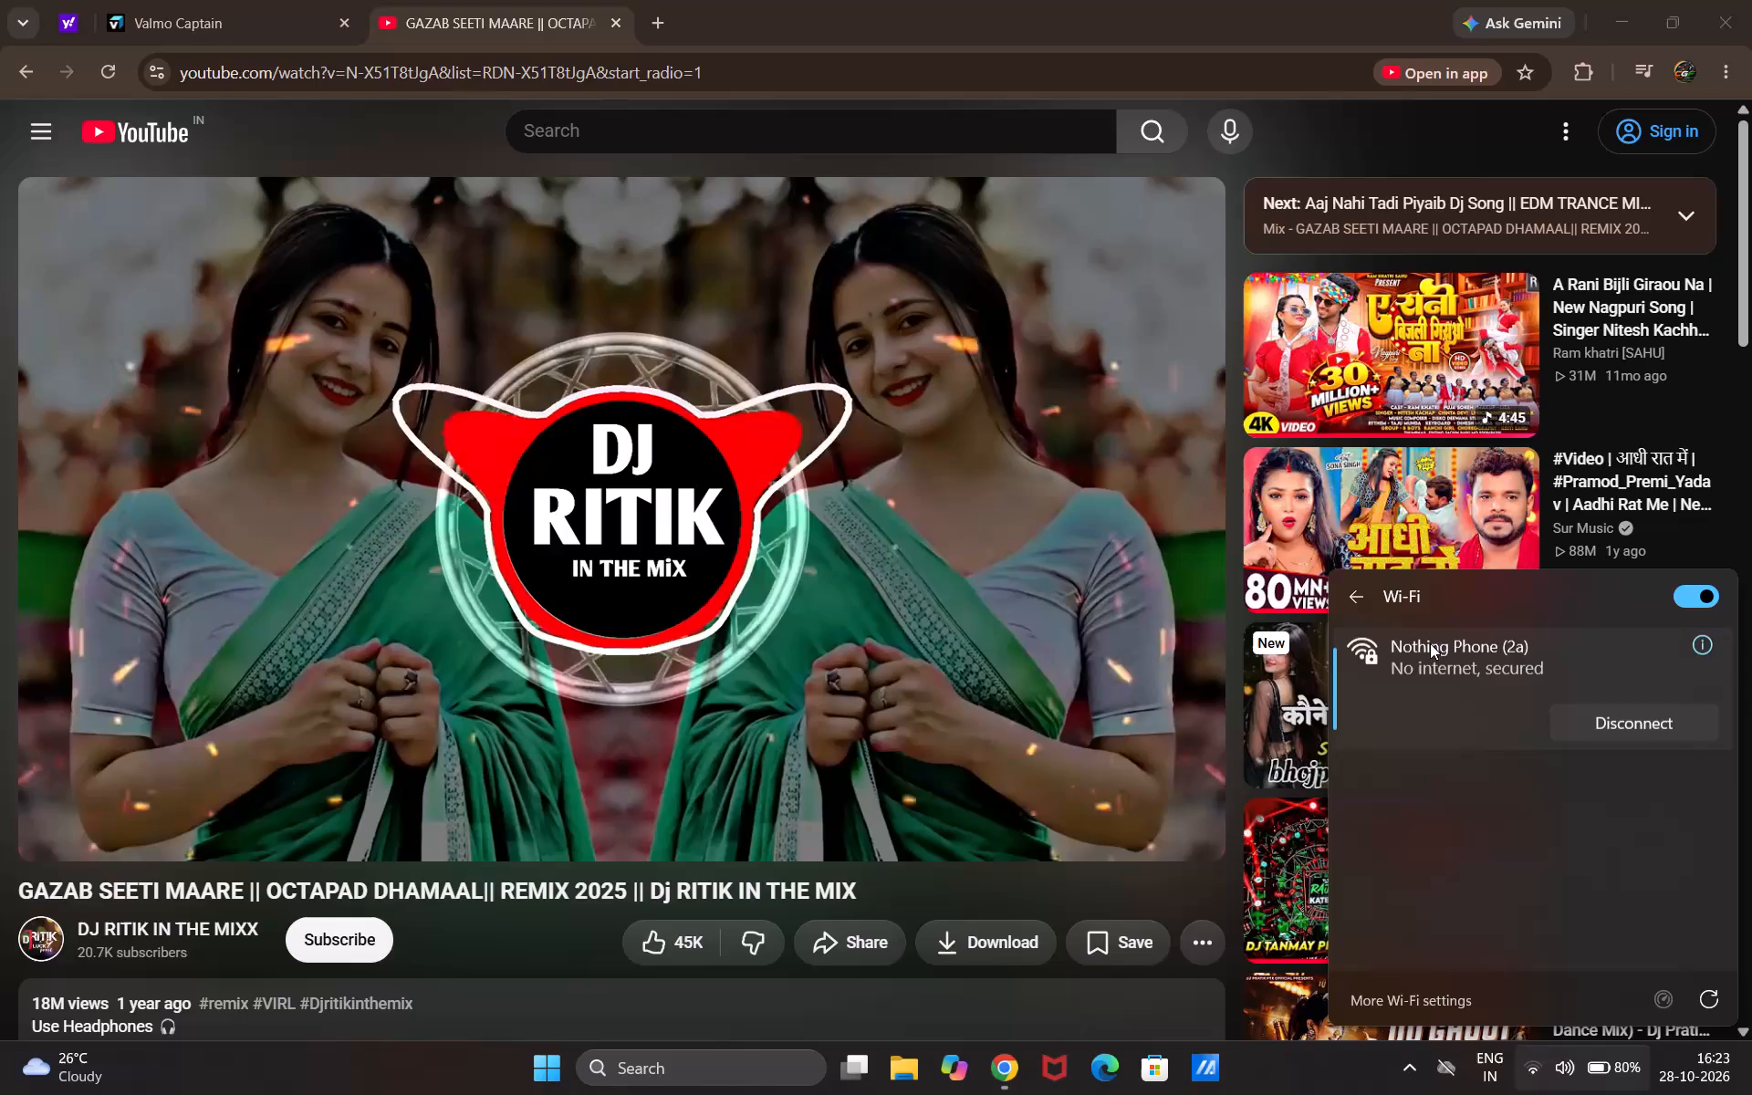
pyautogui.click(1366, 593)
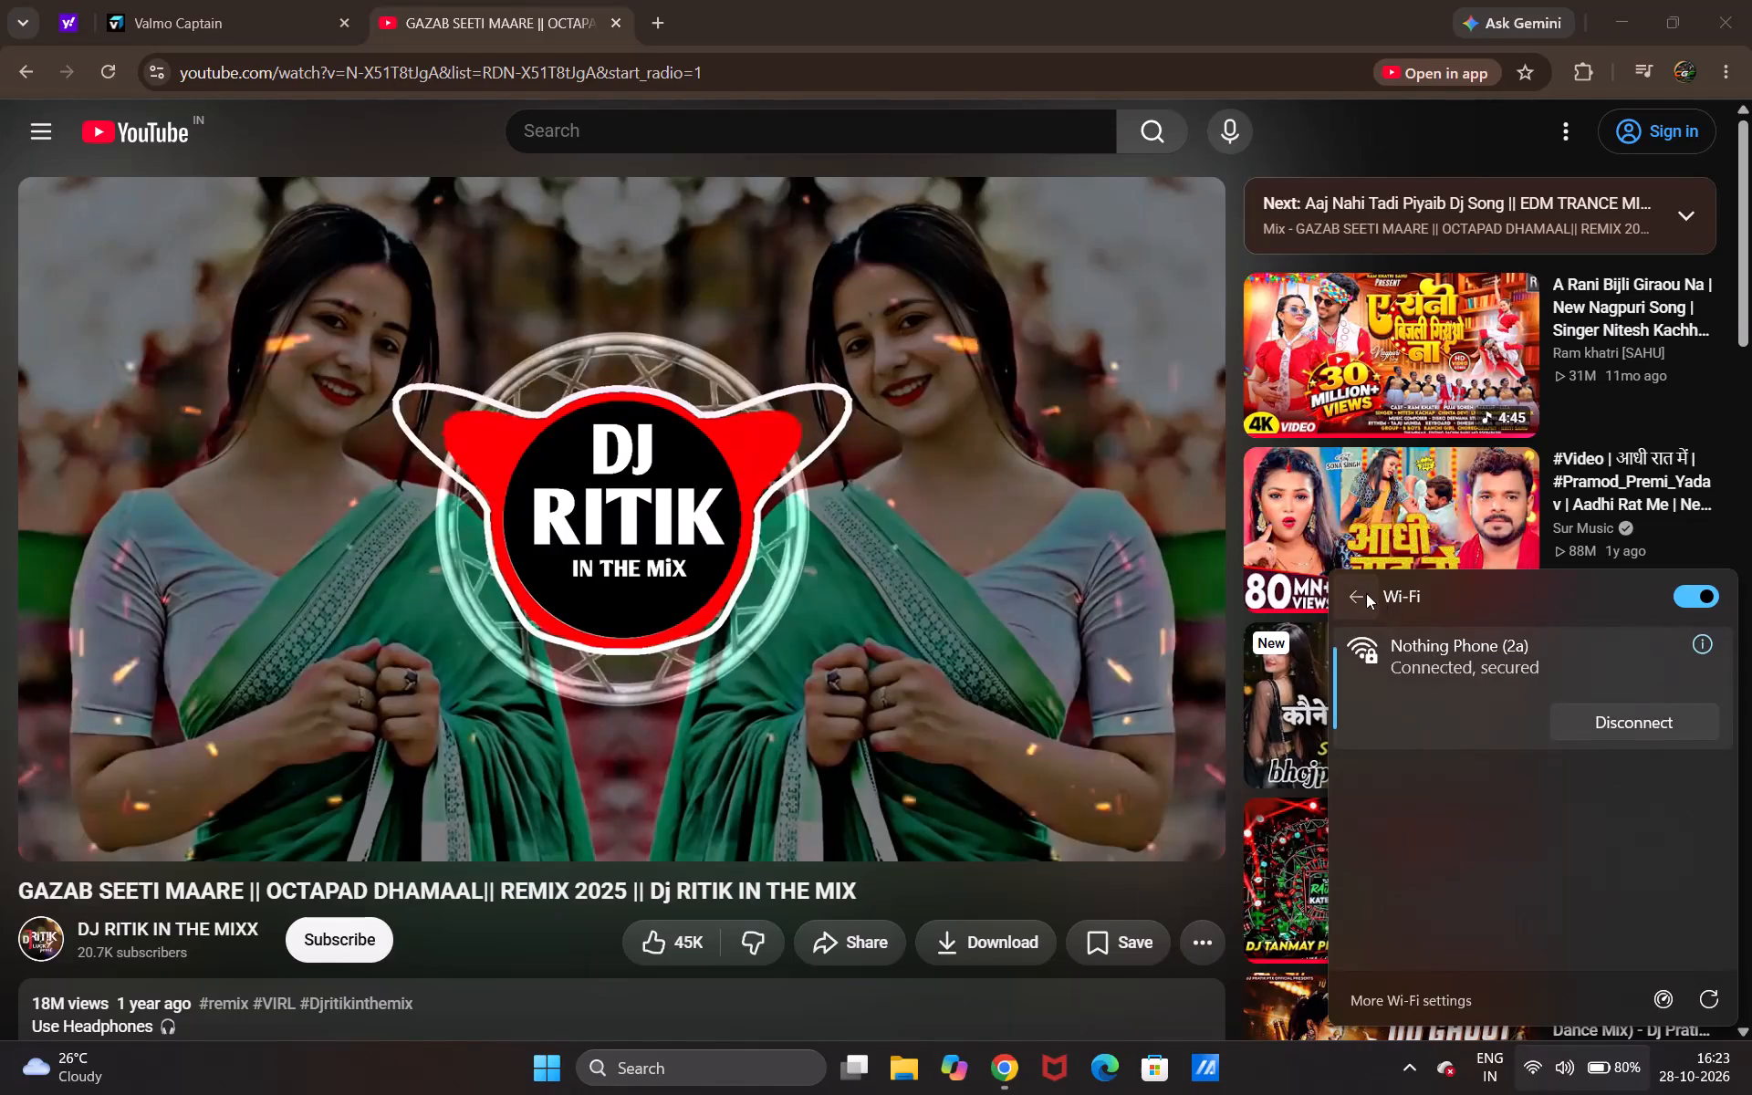
# Switch to the Valmo Captain page and refresh the LM - FE Level - Performance and COD Collected - Data Dump report.
pyautogui.click(197, 6)
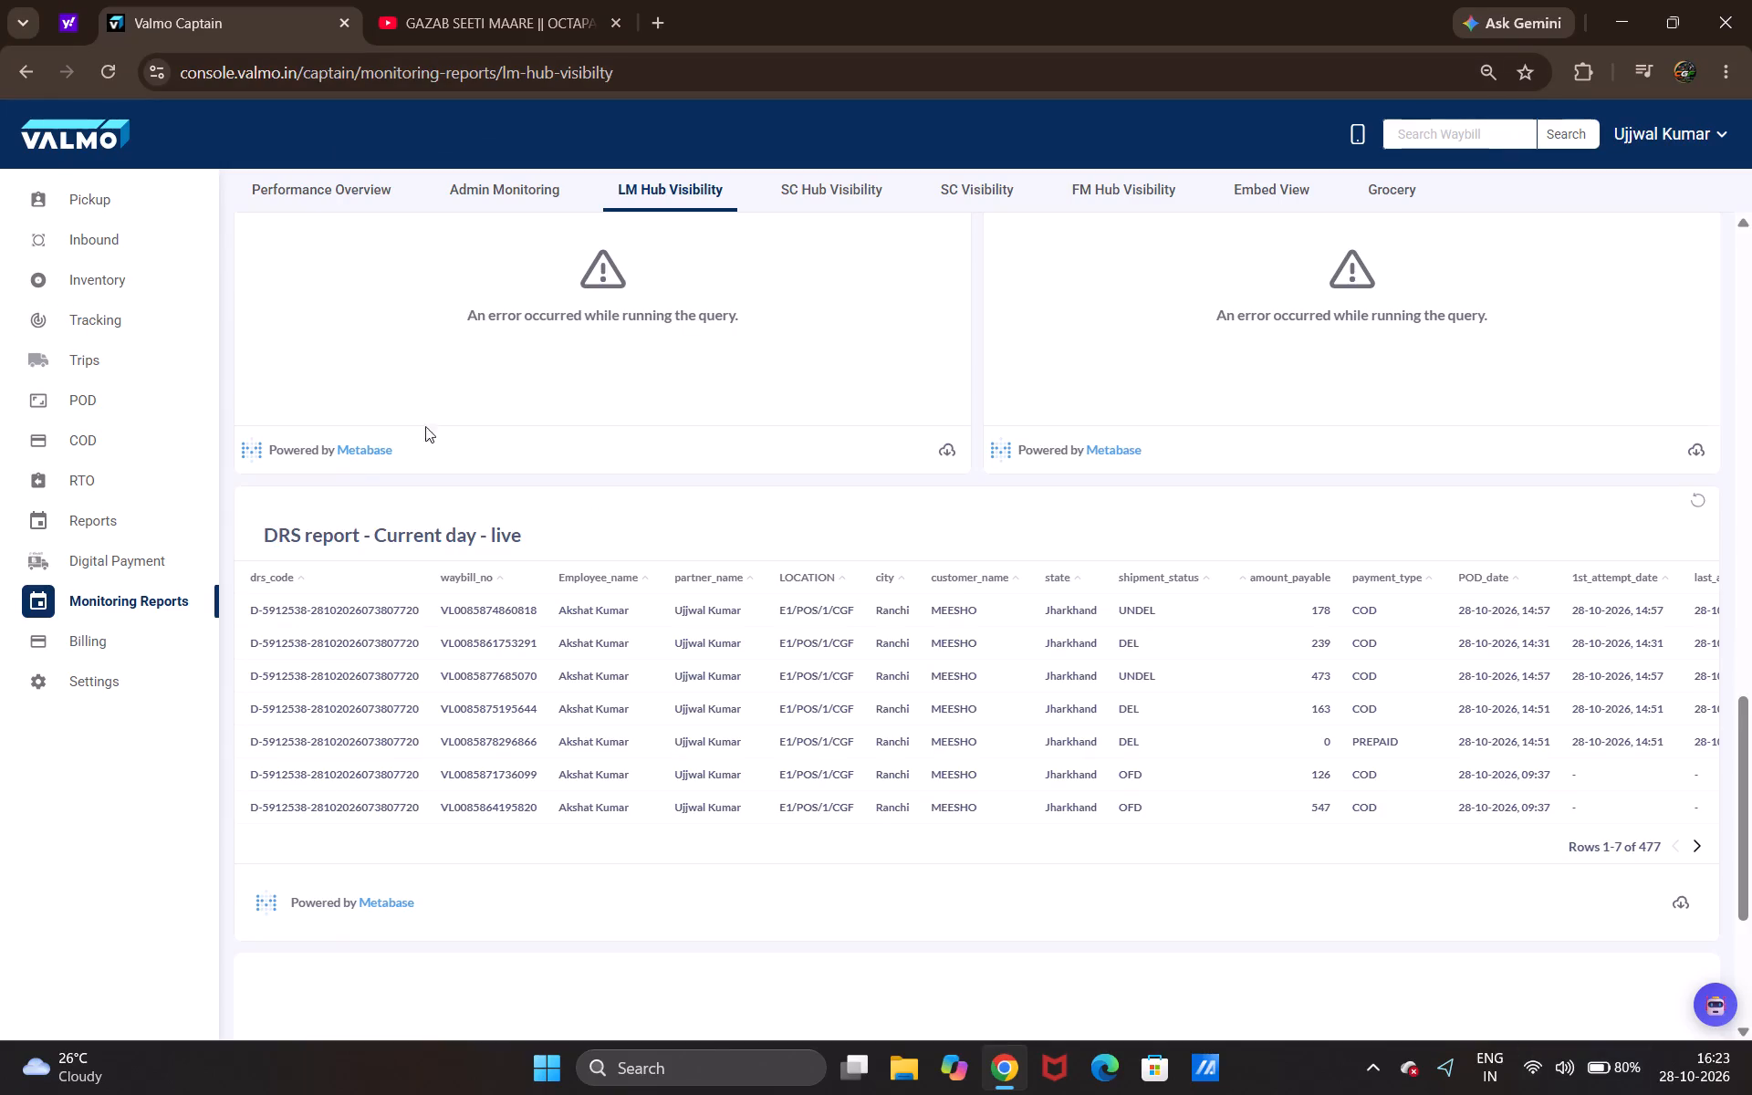
pyautogui.scroll(4, 466, 451)
pyautogui.scroll(4, 691, 522)
pyautogui.click(1706, 470)
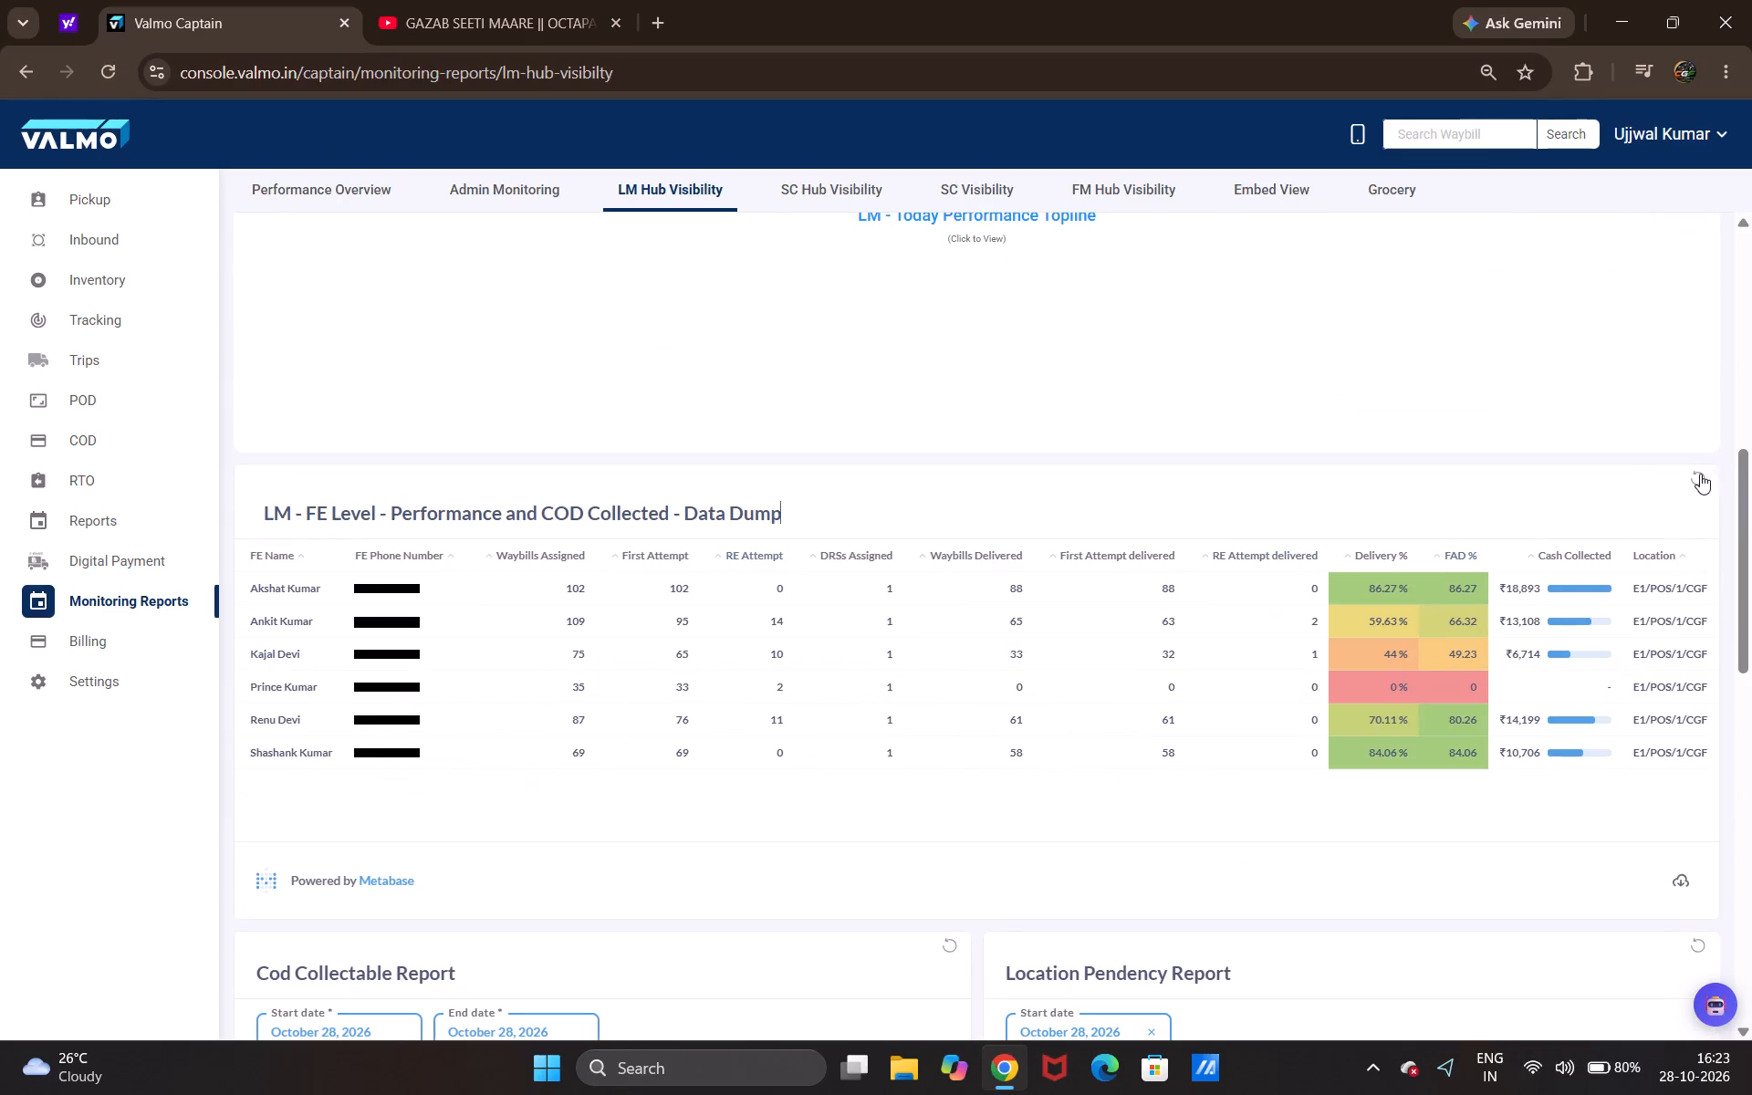
pyautogui.click(1698, 475)
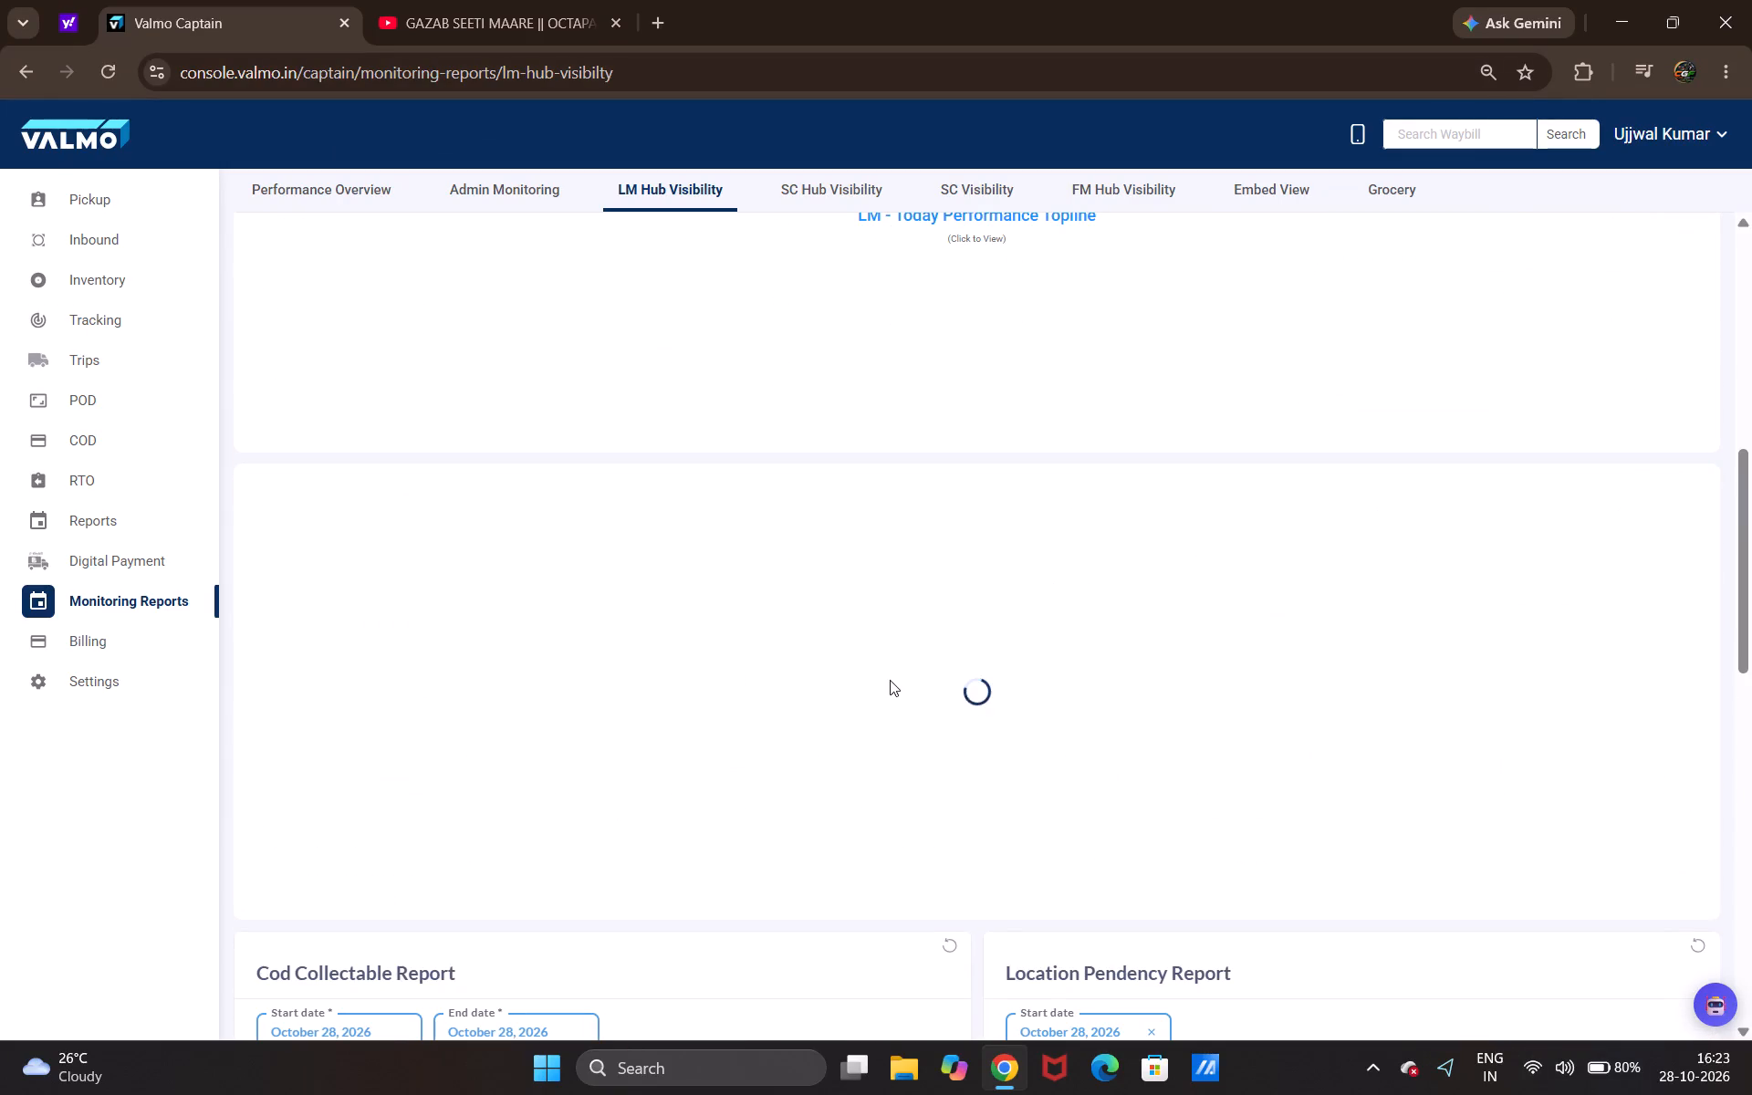
pyautogui.scroll(1, 905, 662)
pyautogui.scroll(-1, 927, 636)
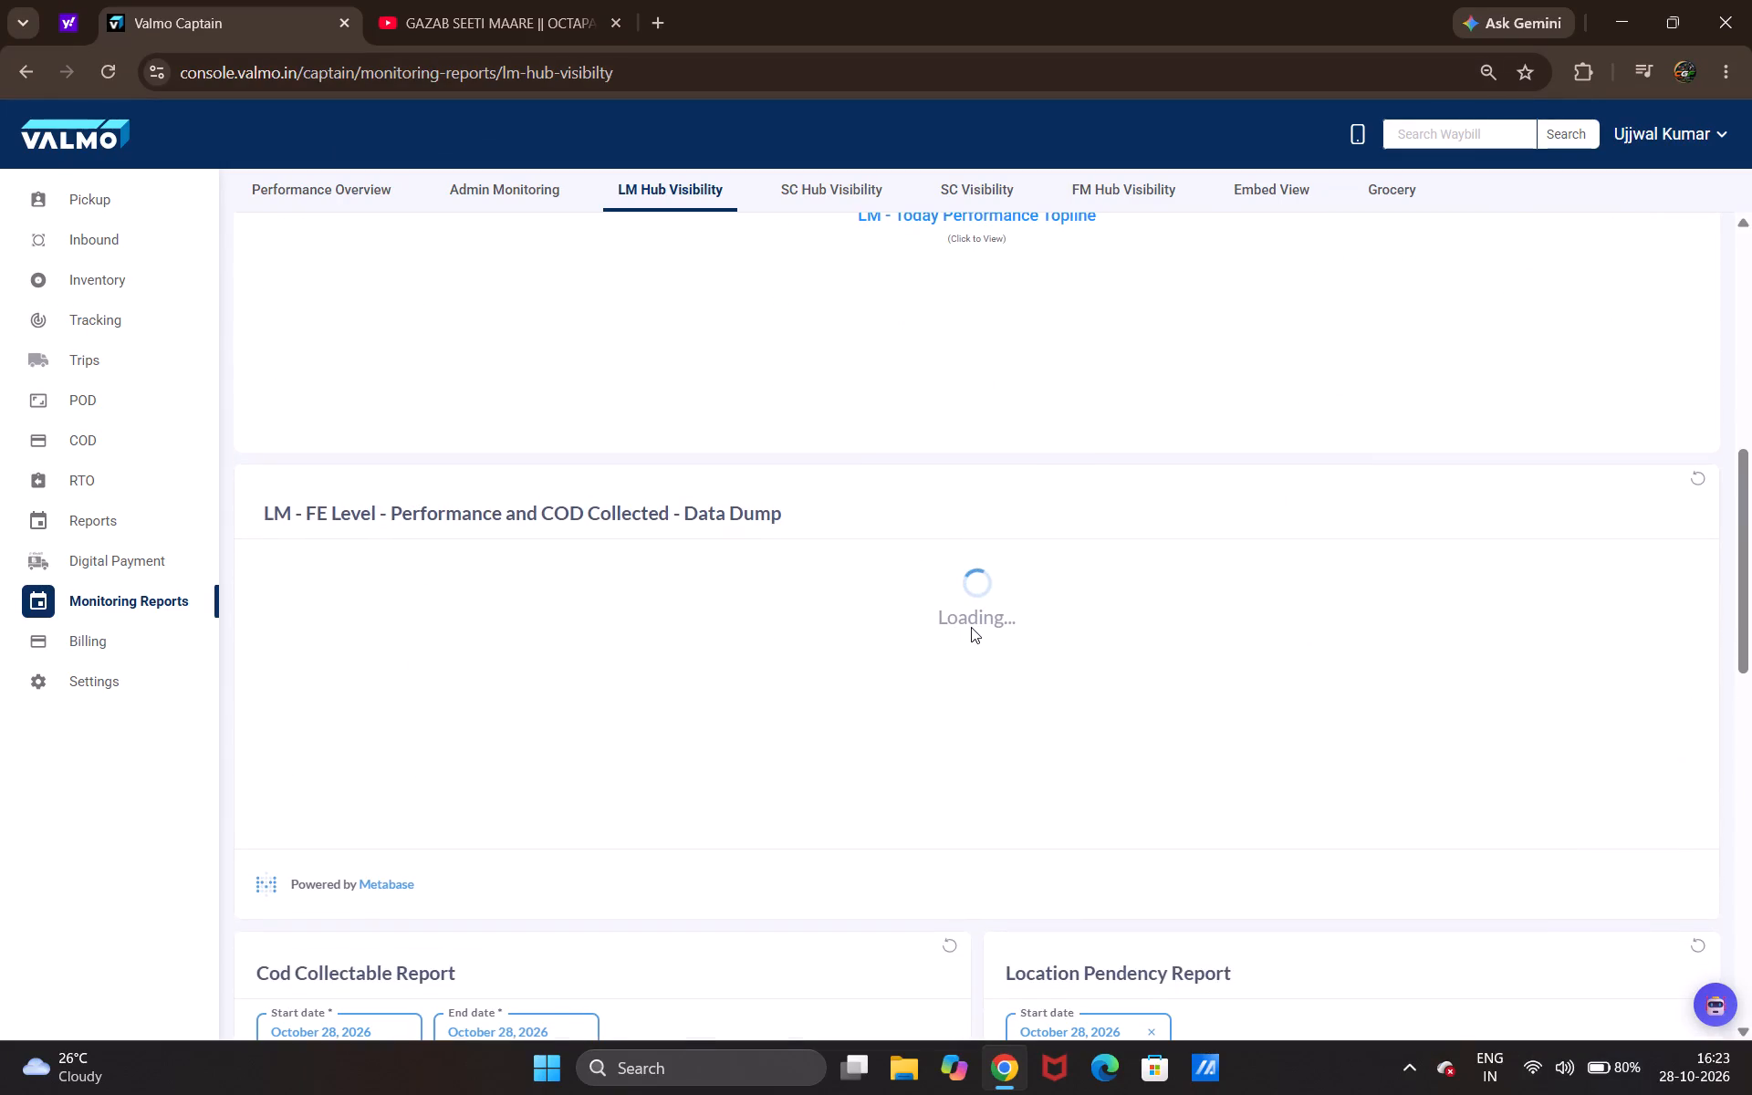
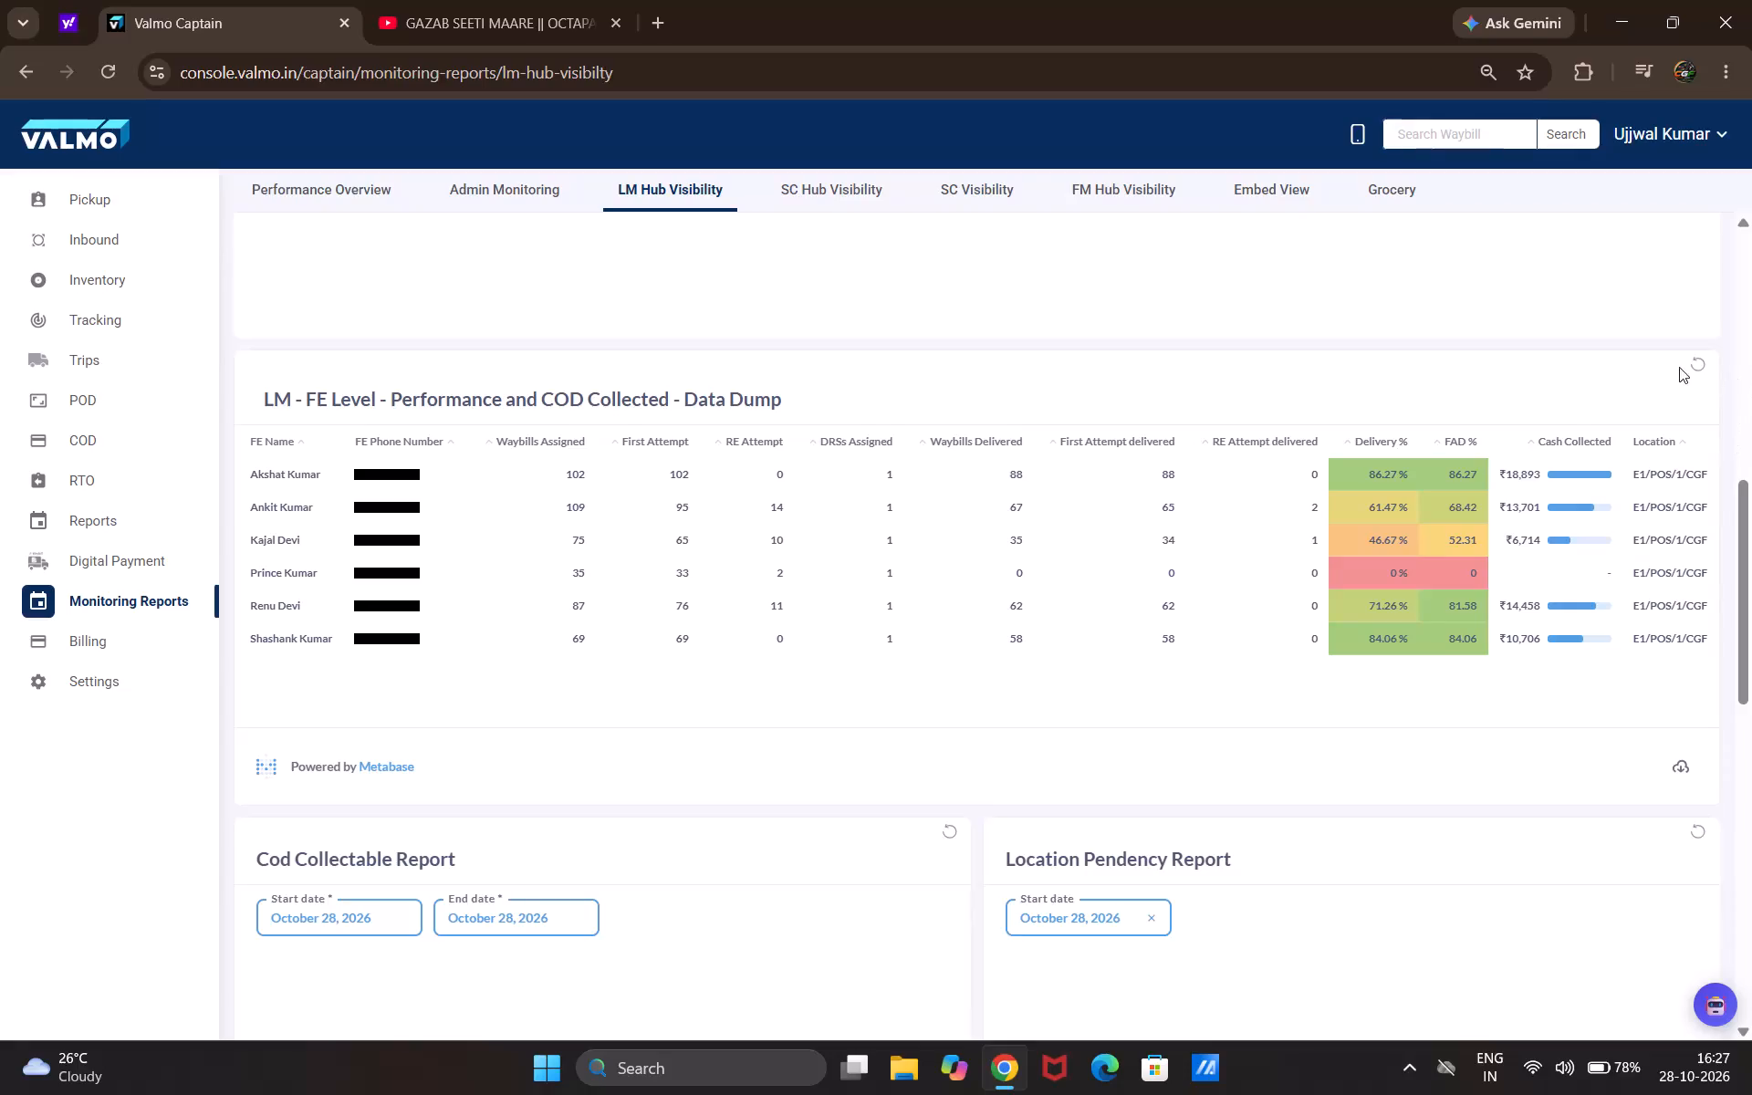
# Refresh the "LM - FE Level - Performance and COD Collected - Data Dump" report on the LM Hub Visibility page.
pyautogui.click(1695, 362)
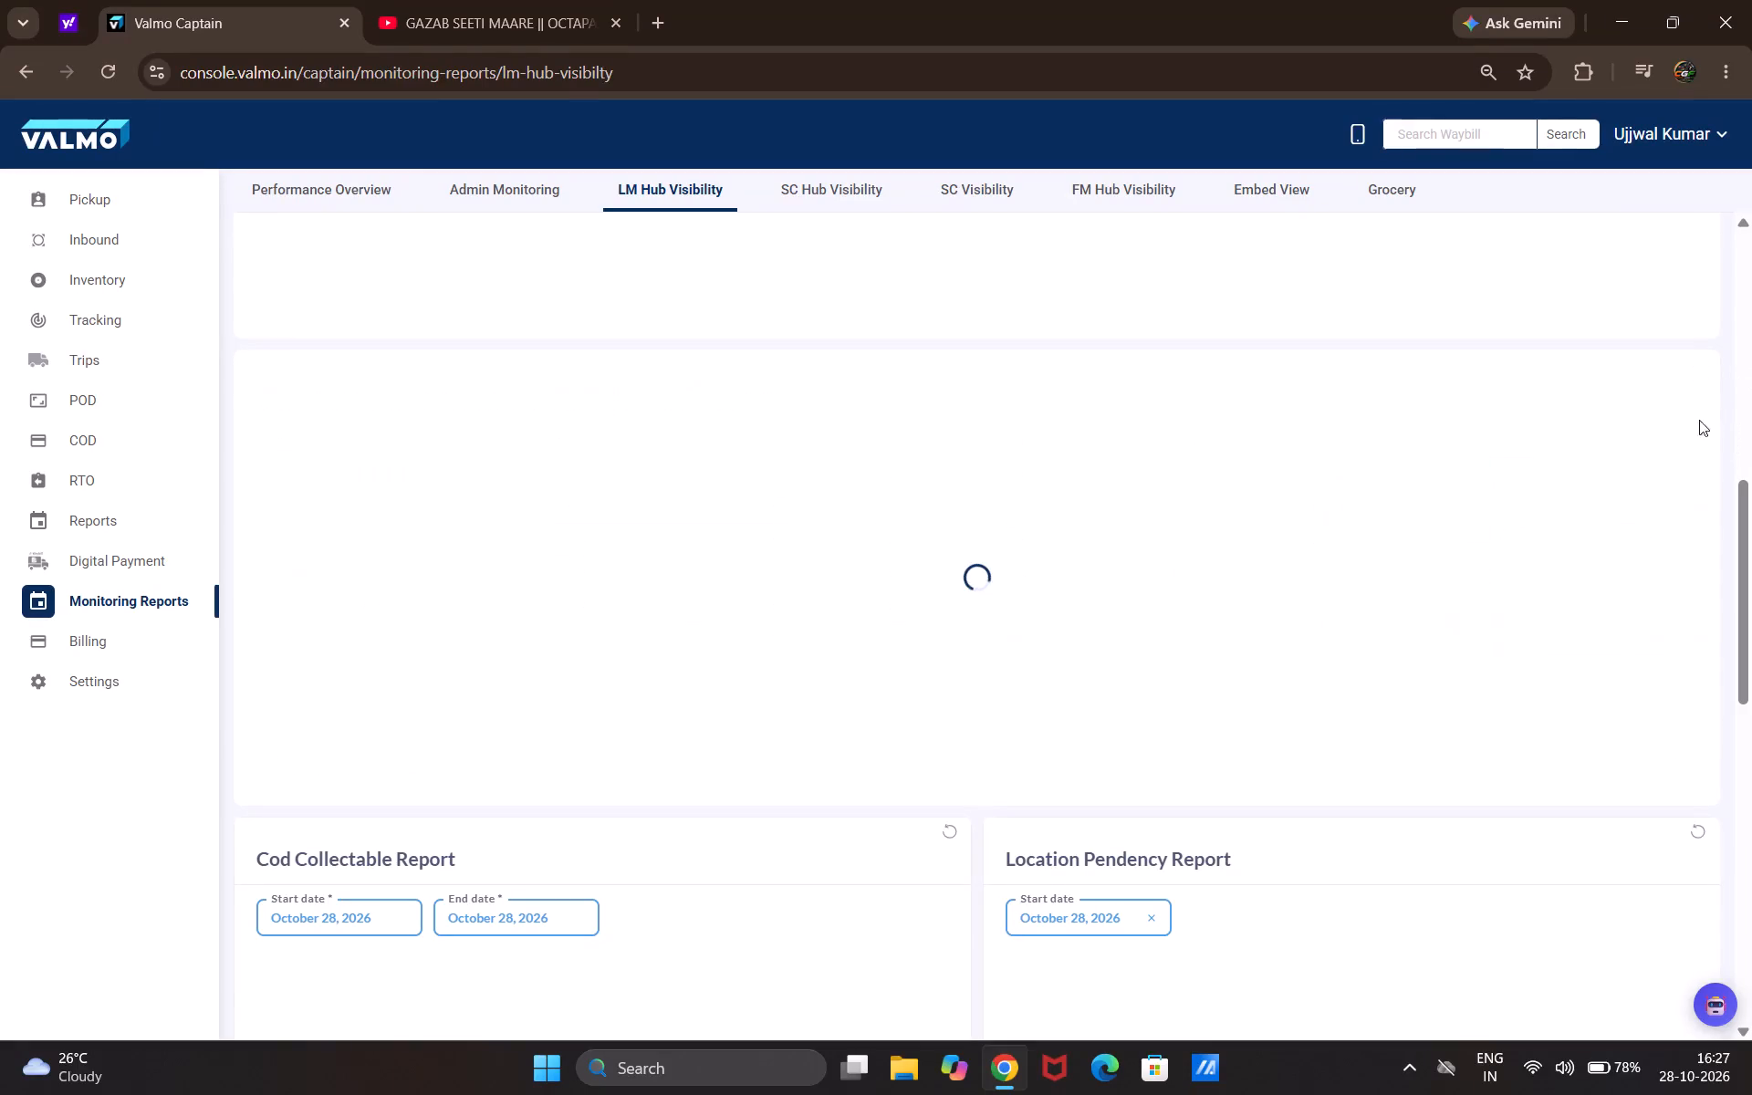
pyautogui.scroll(1, 1482, 5)
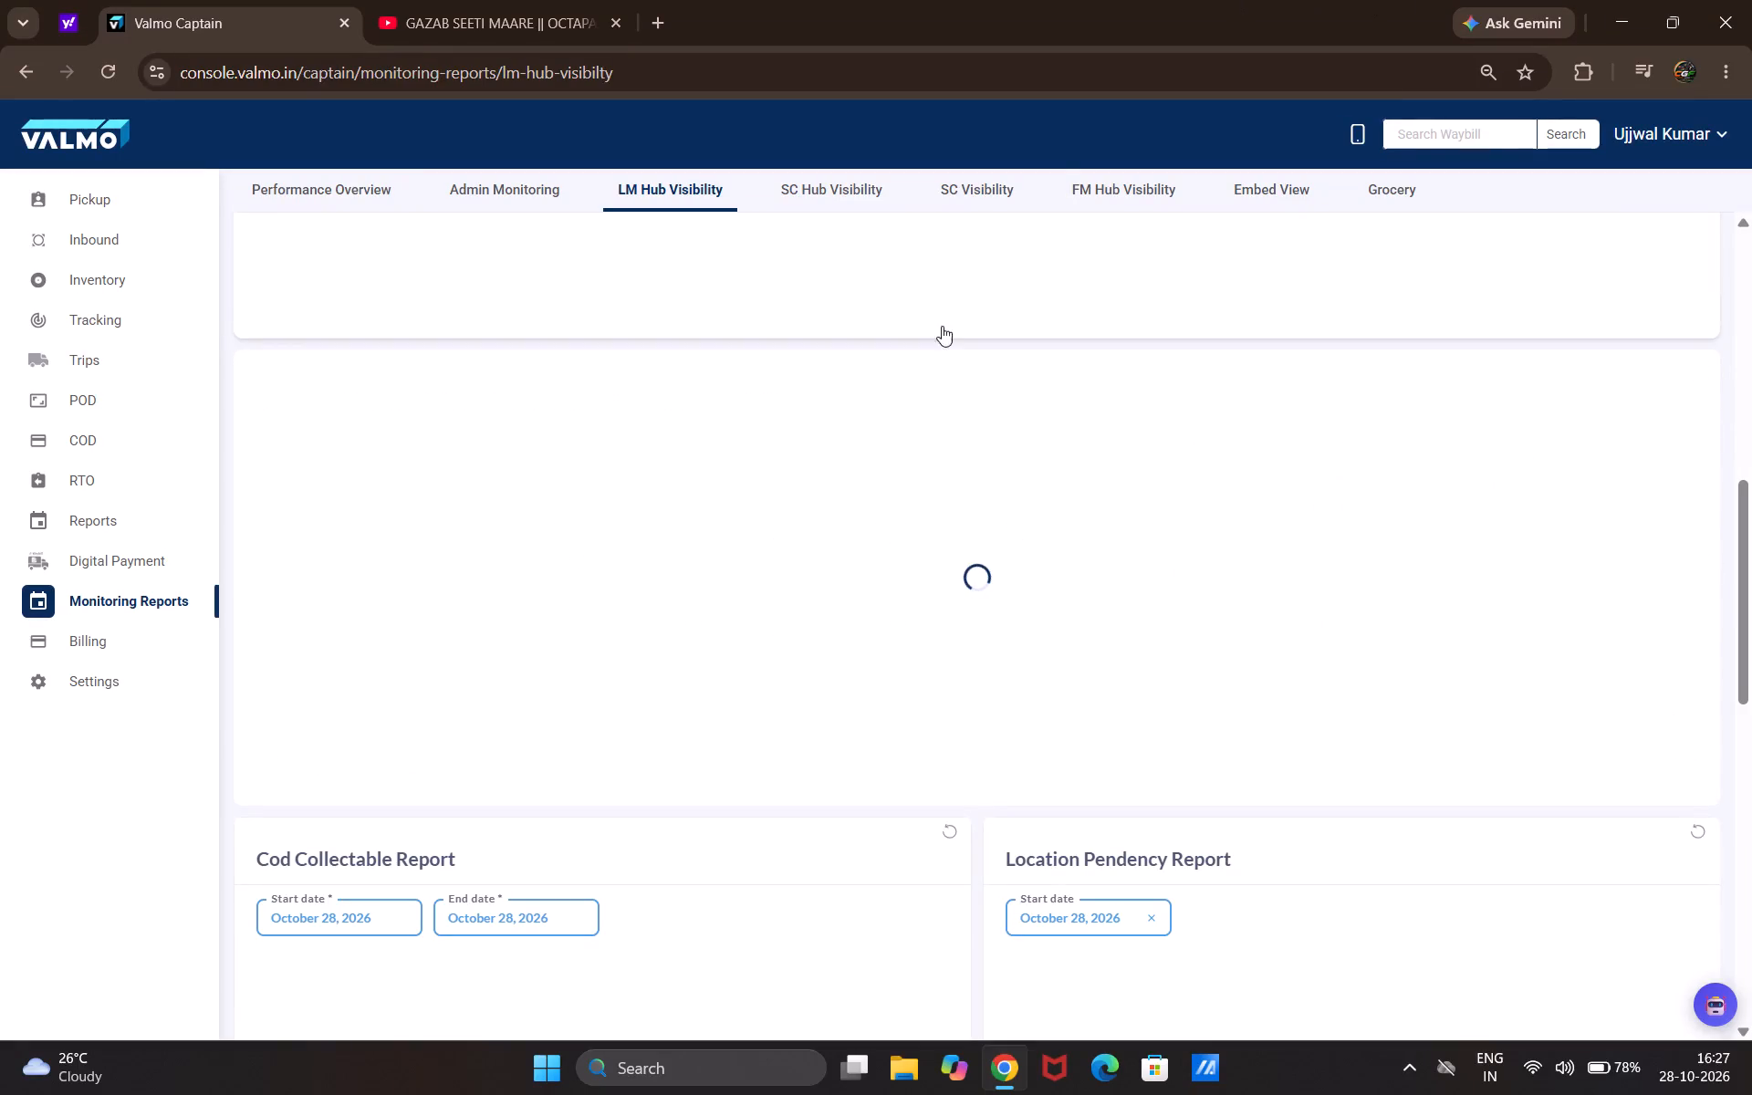
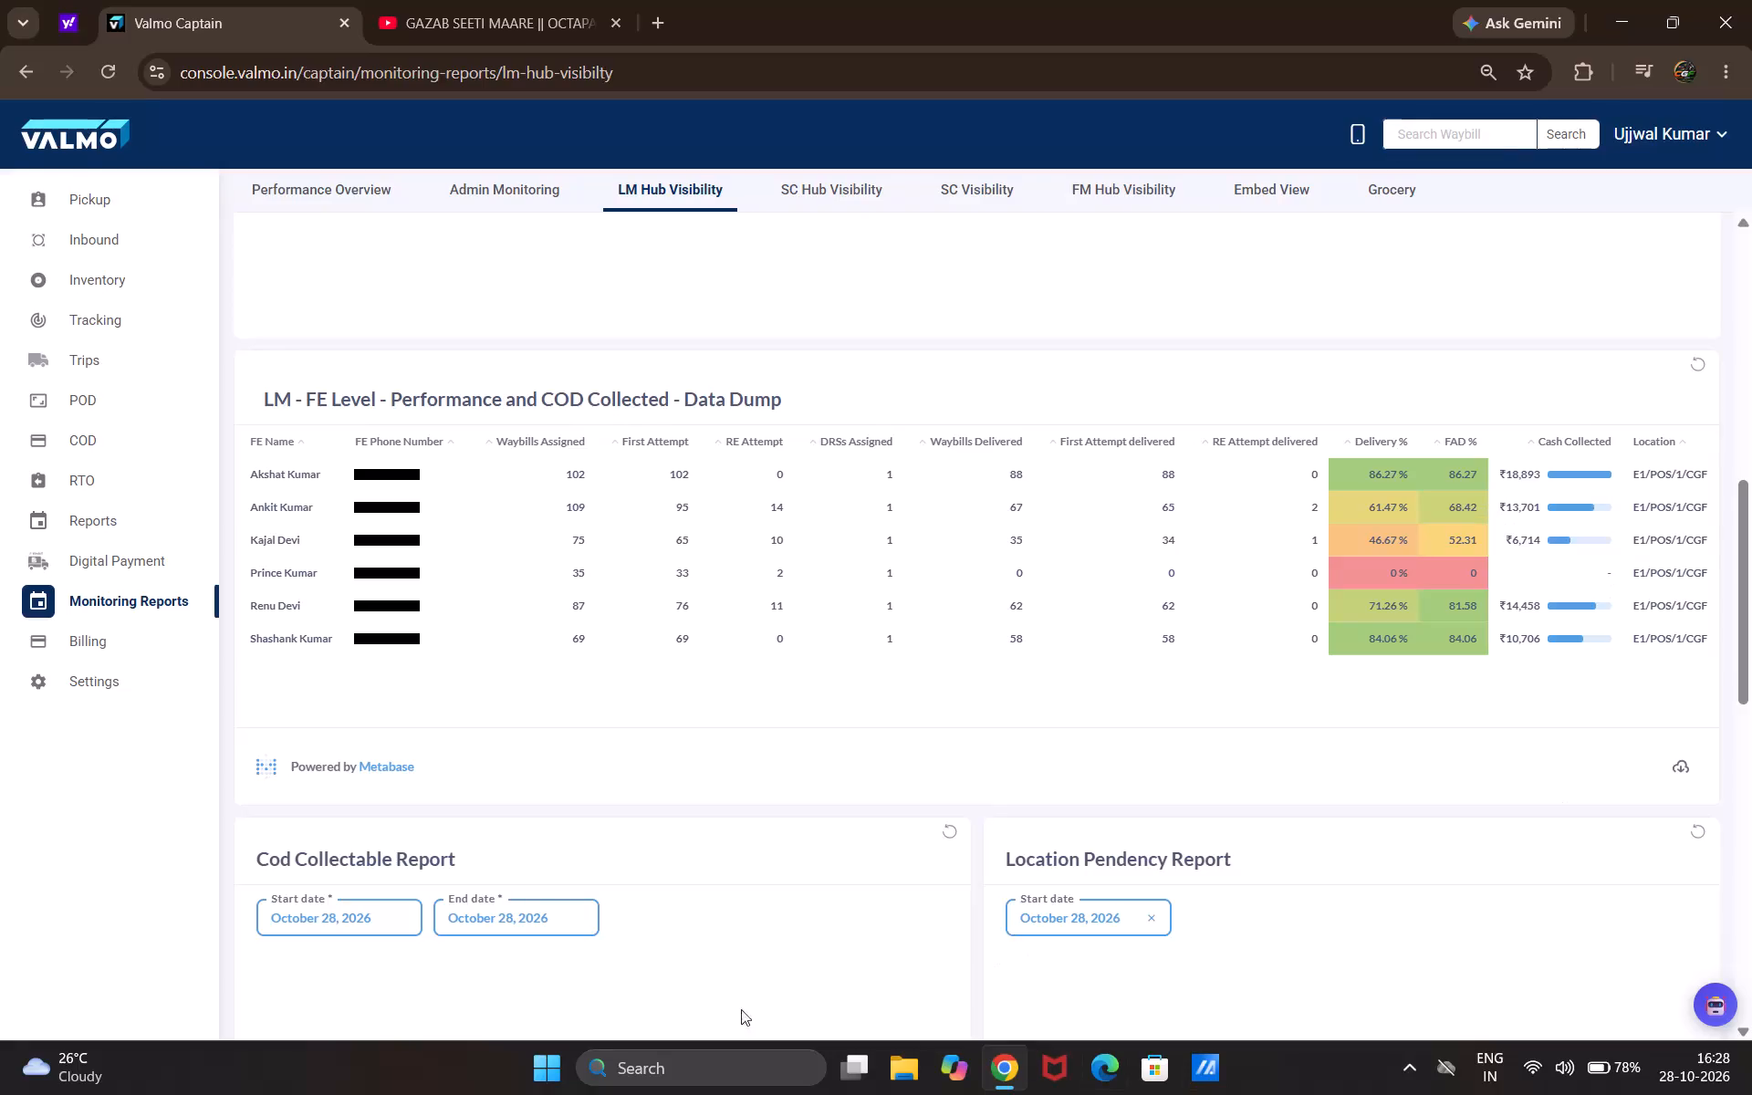
# Open the Manage Reverse Pickup page in the Pickup section.
pyautogui.click(87, 201)
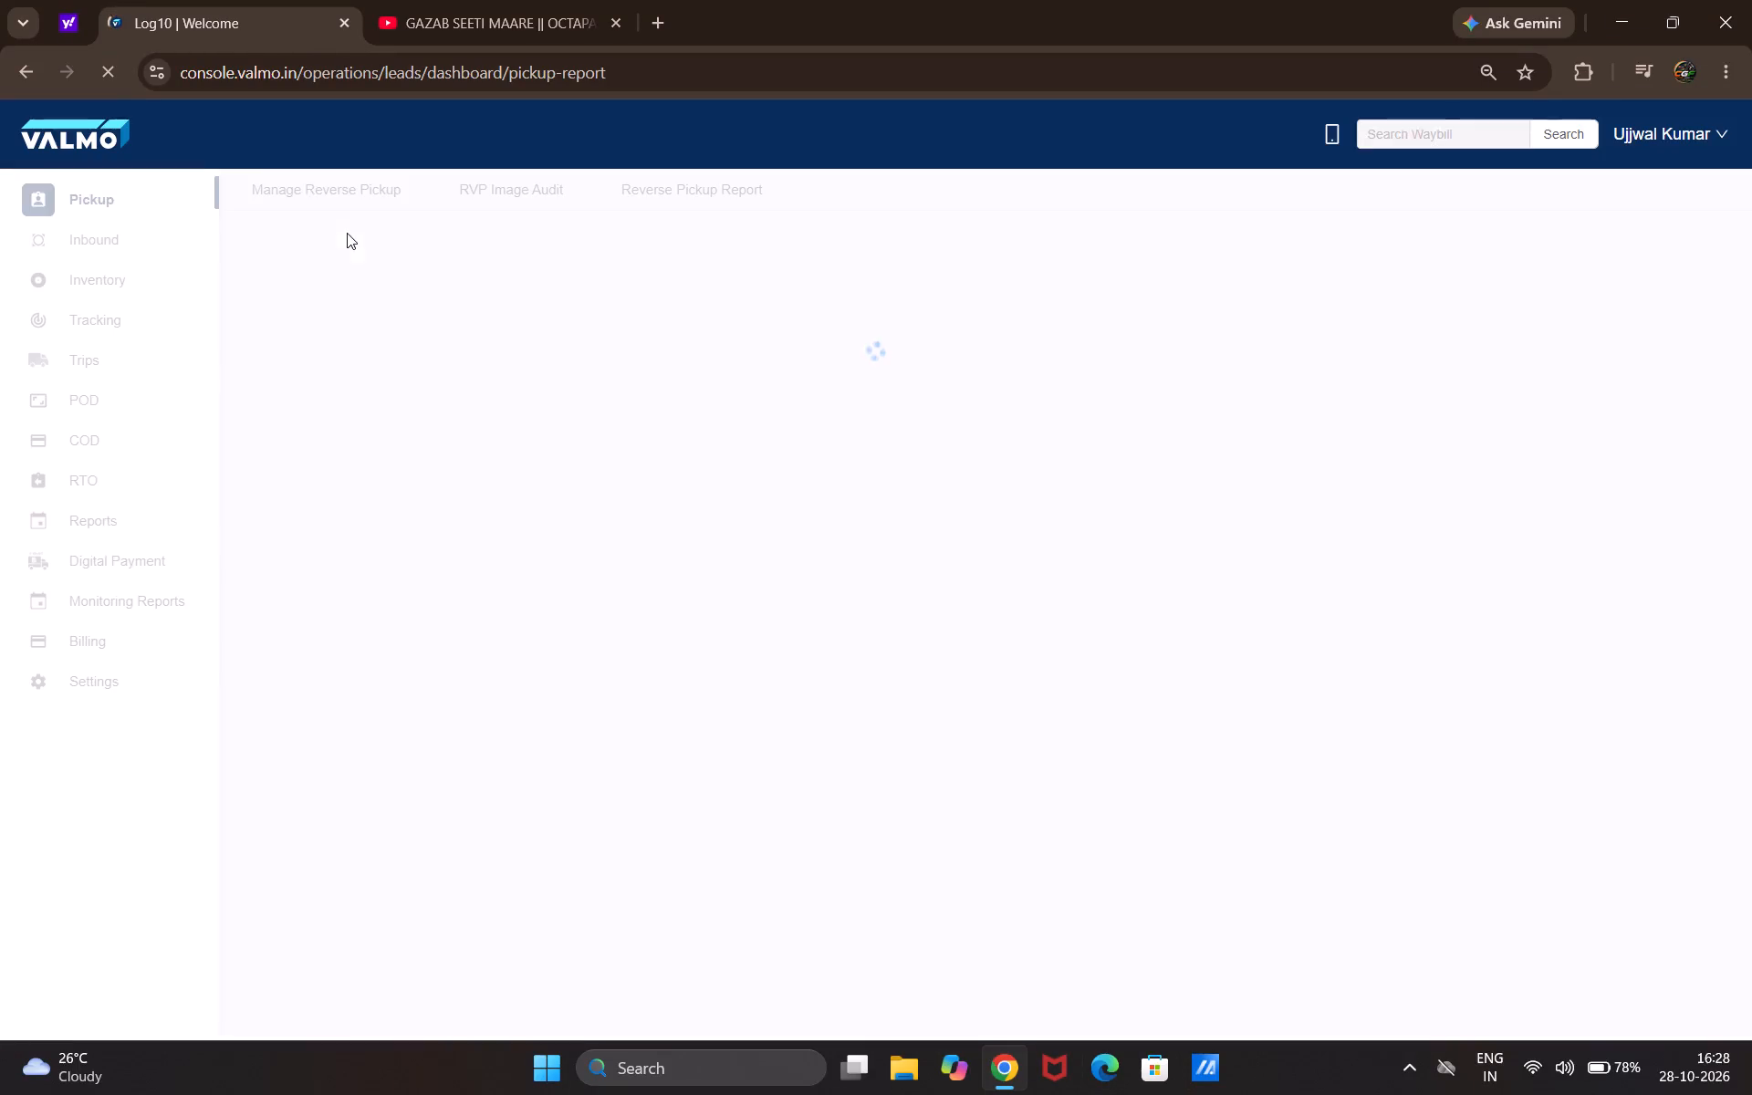
pyautogui.click(342, 211)
pyautogui.tripleClick(342, 193)
pyautogui.click(342, 193)
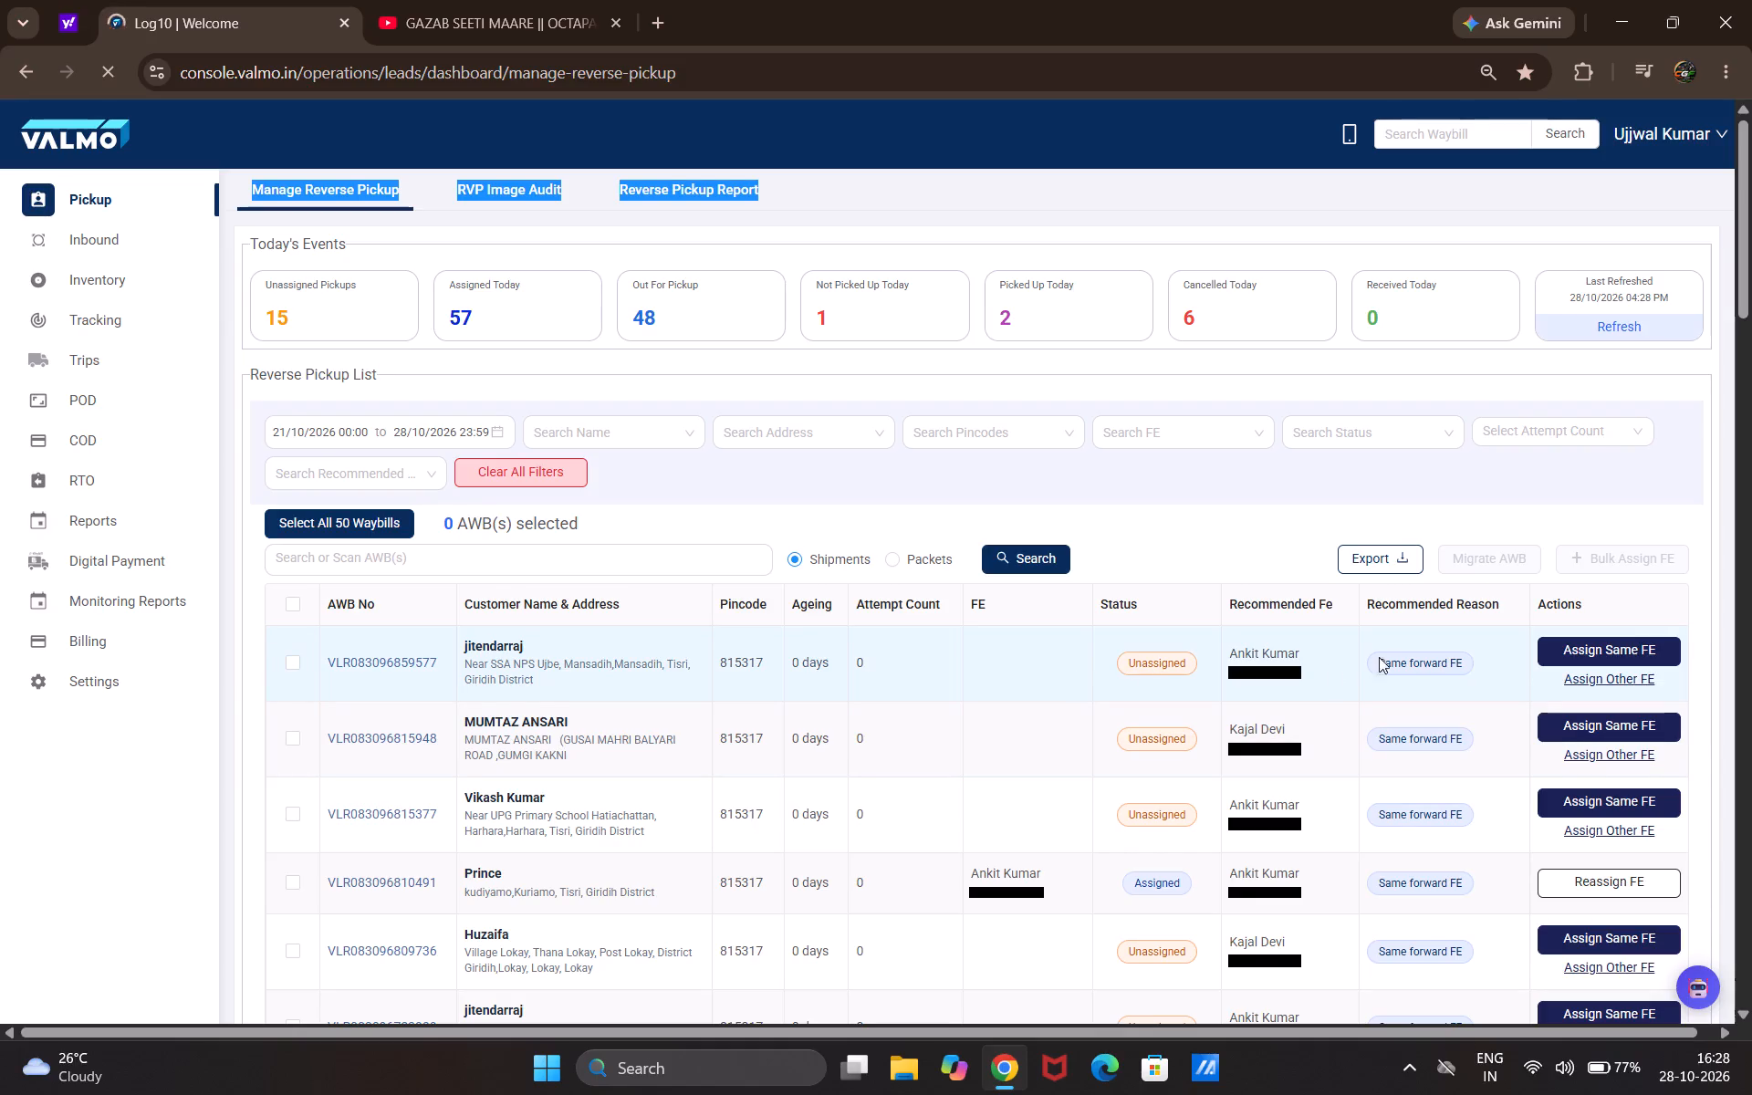
pyautogui.click(1600, 637)
pyautogui.scroll(-2, 999, 721)
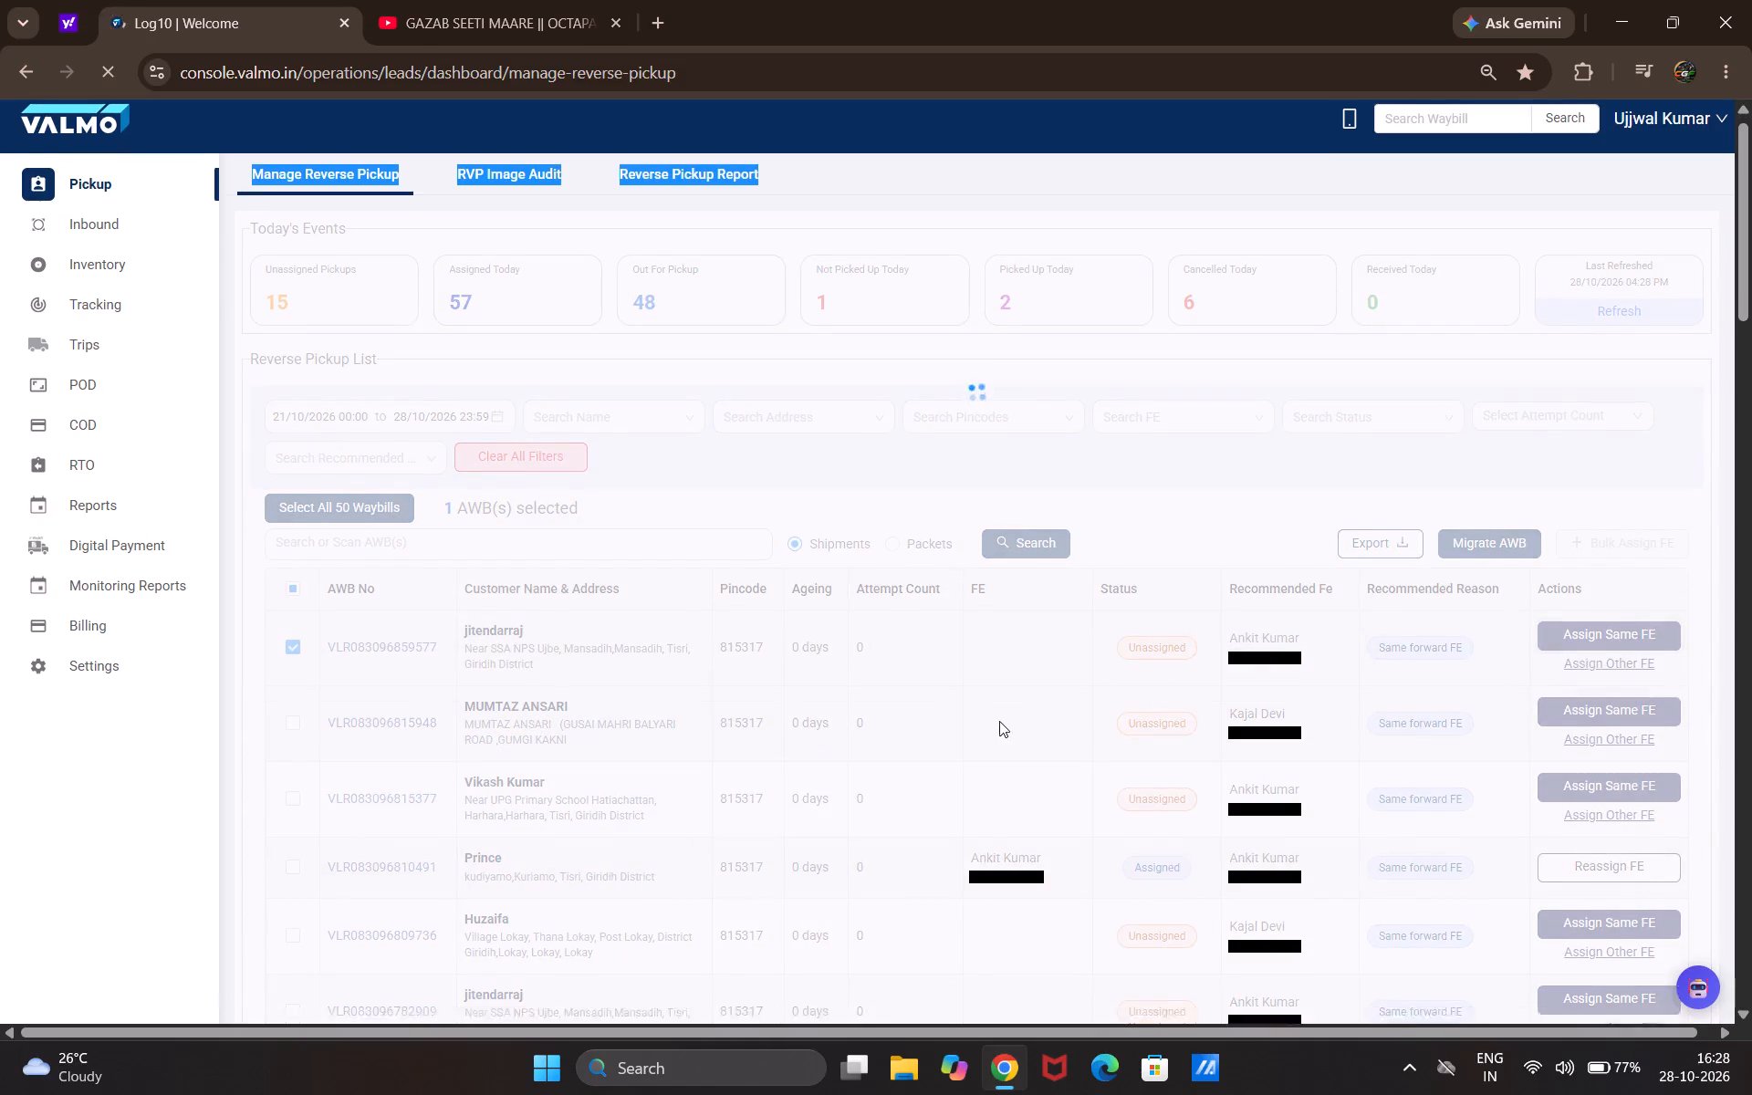
pyautogui.scroll(-1, 999, 721)
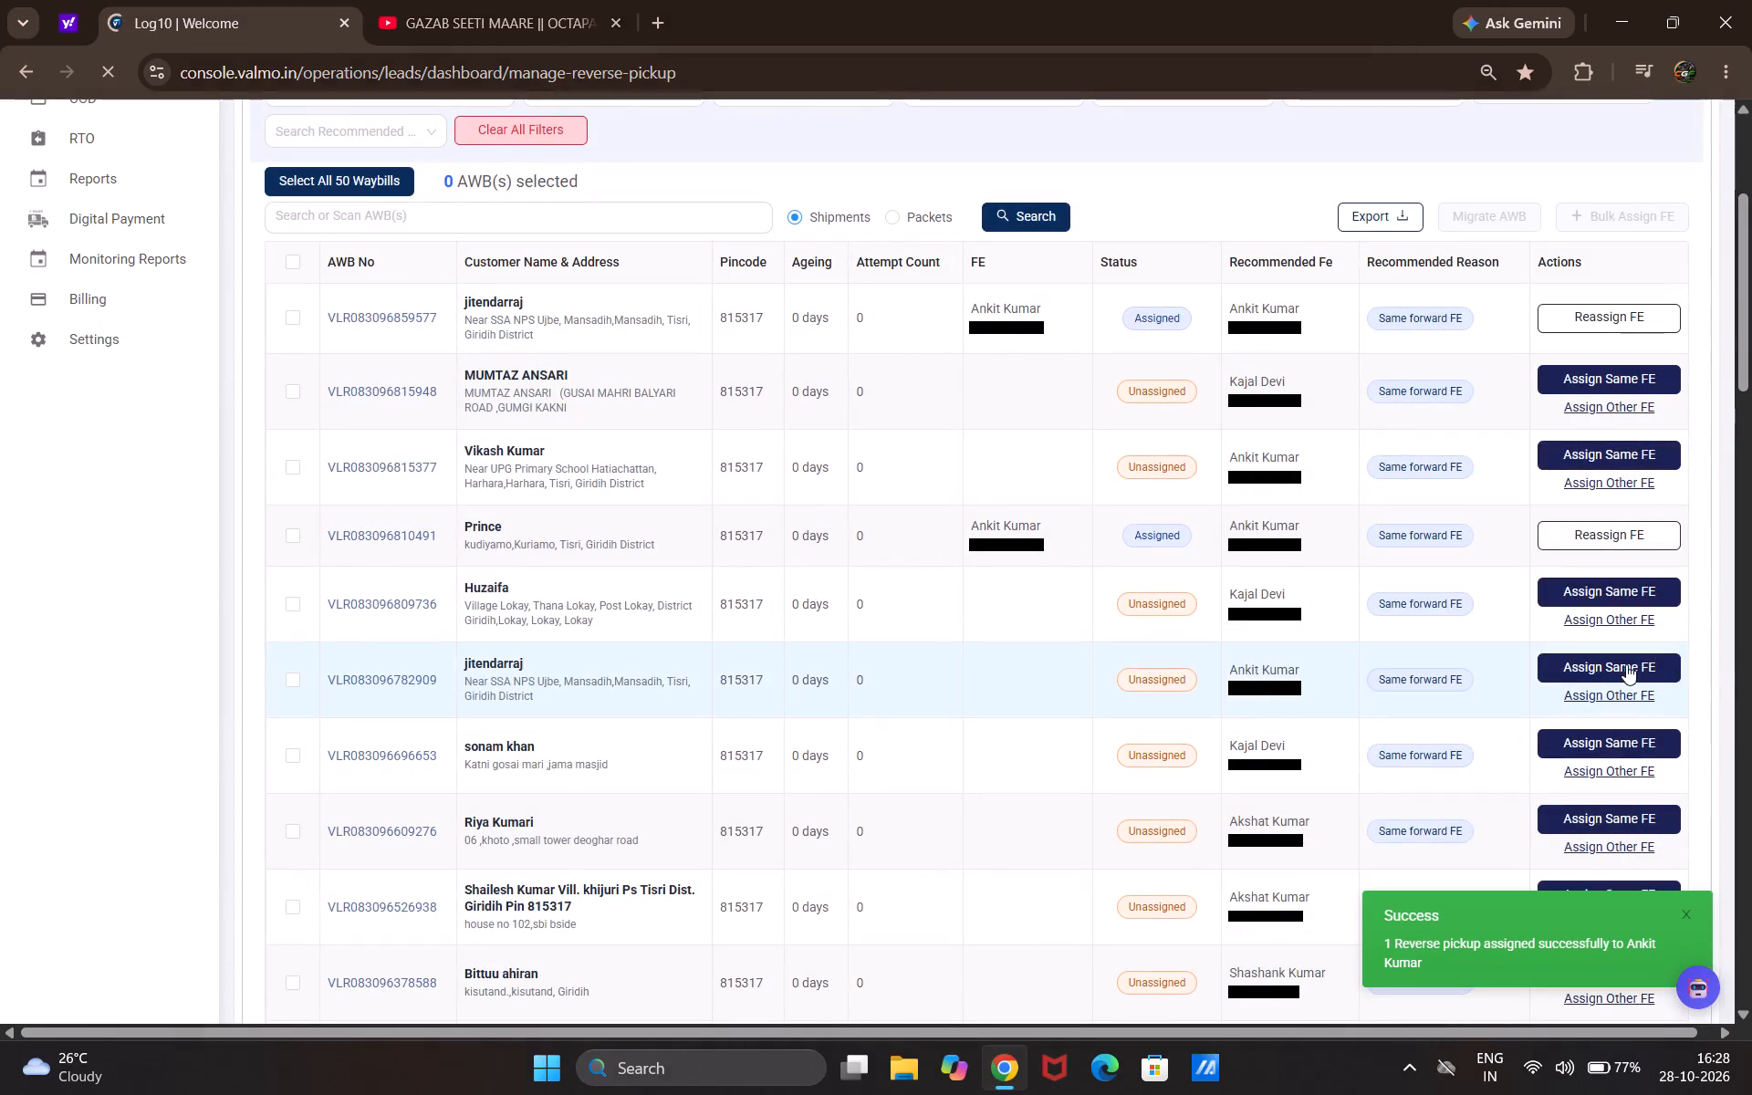
pyautogui.click(1623, 664)
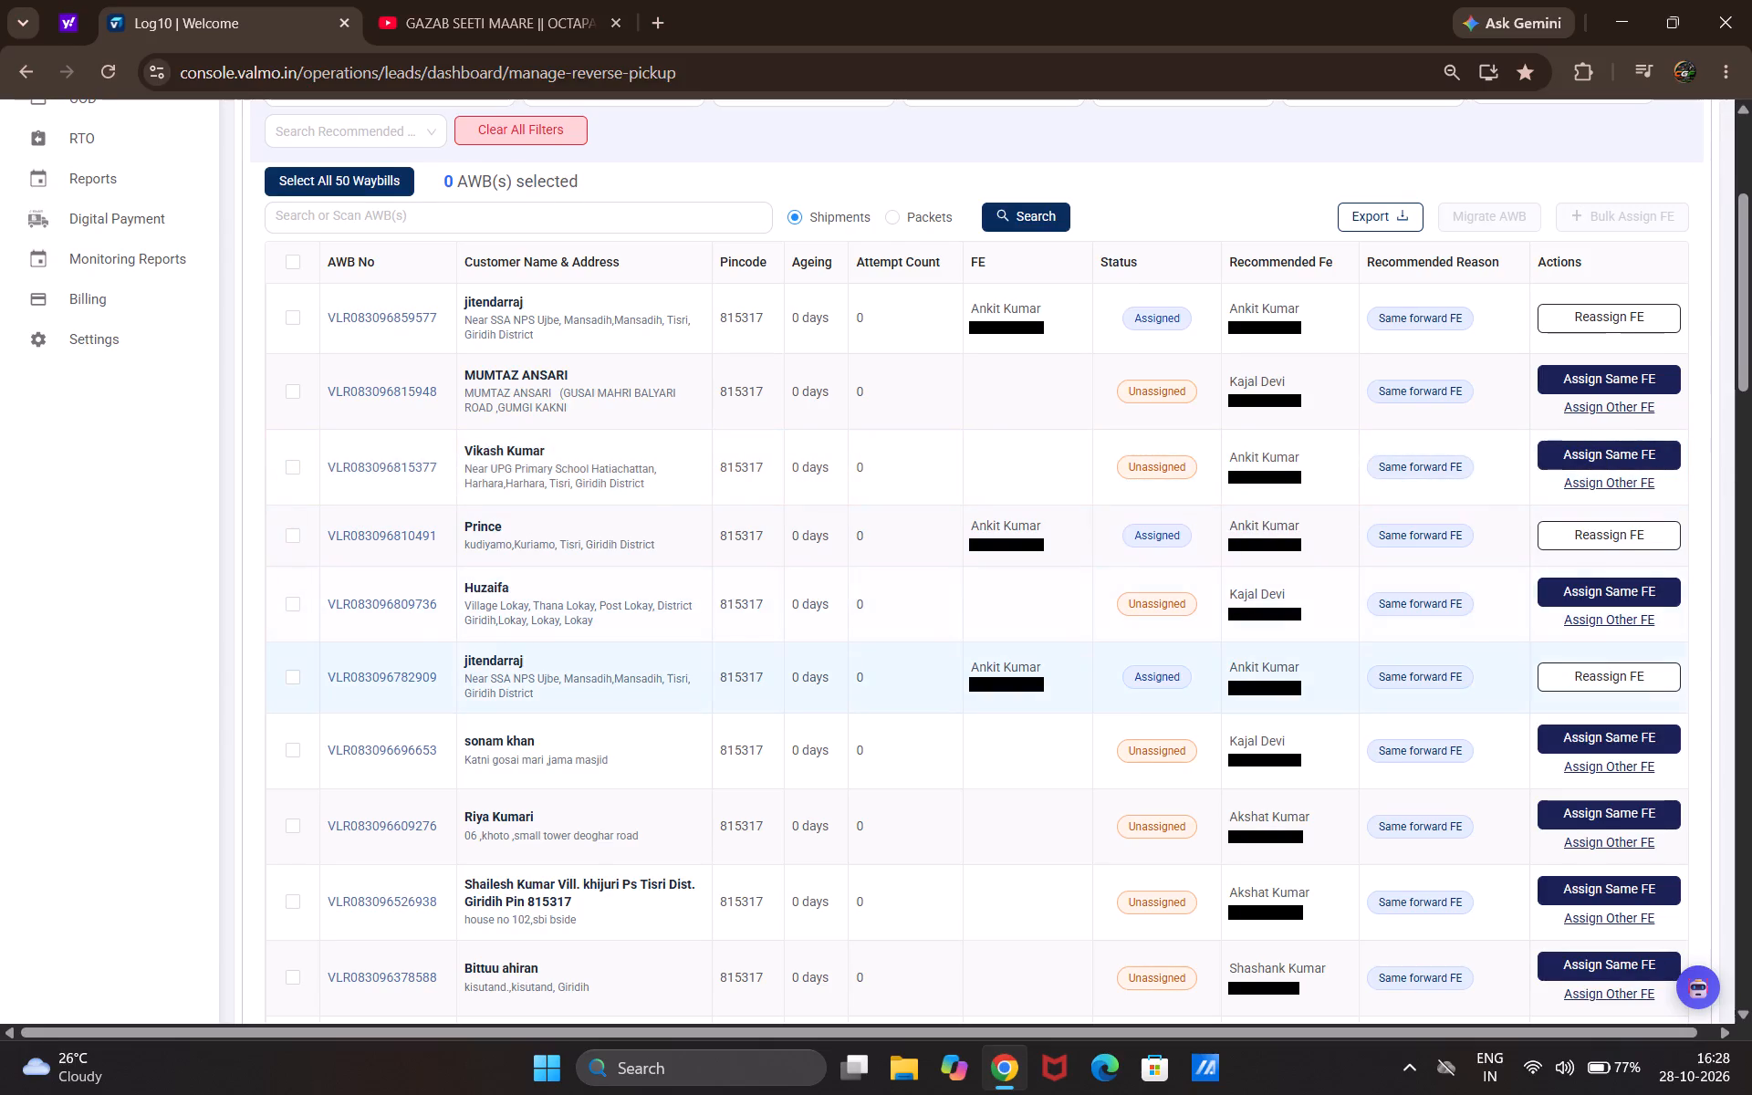
# Review the Reverse Pickup List for unassigned pickups, checking their addresses and recommended FEs.
pyautogui.scroll(-1, 628, 689)
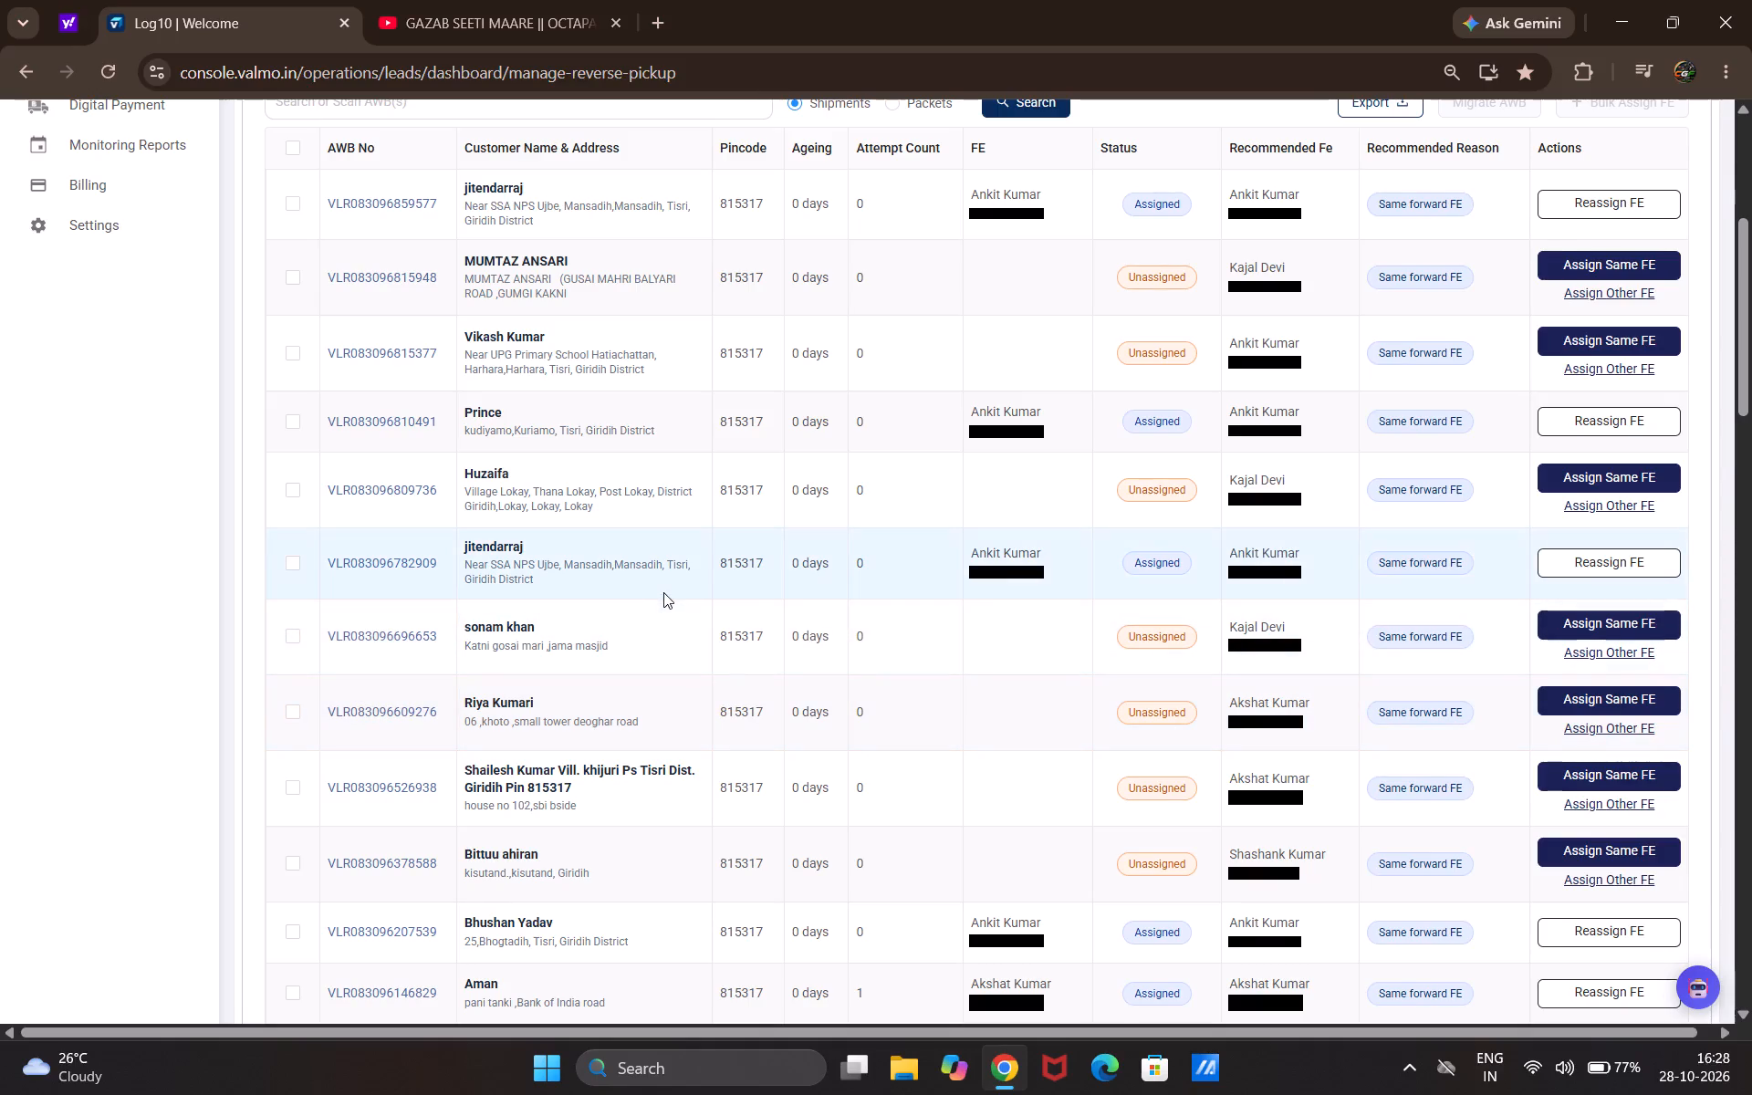
pyautogui.scroll(-1, 726, 453)
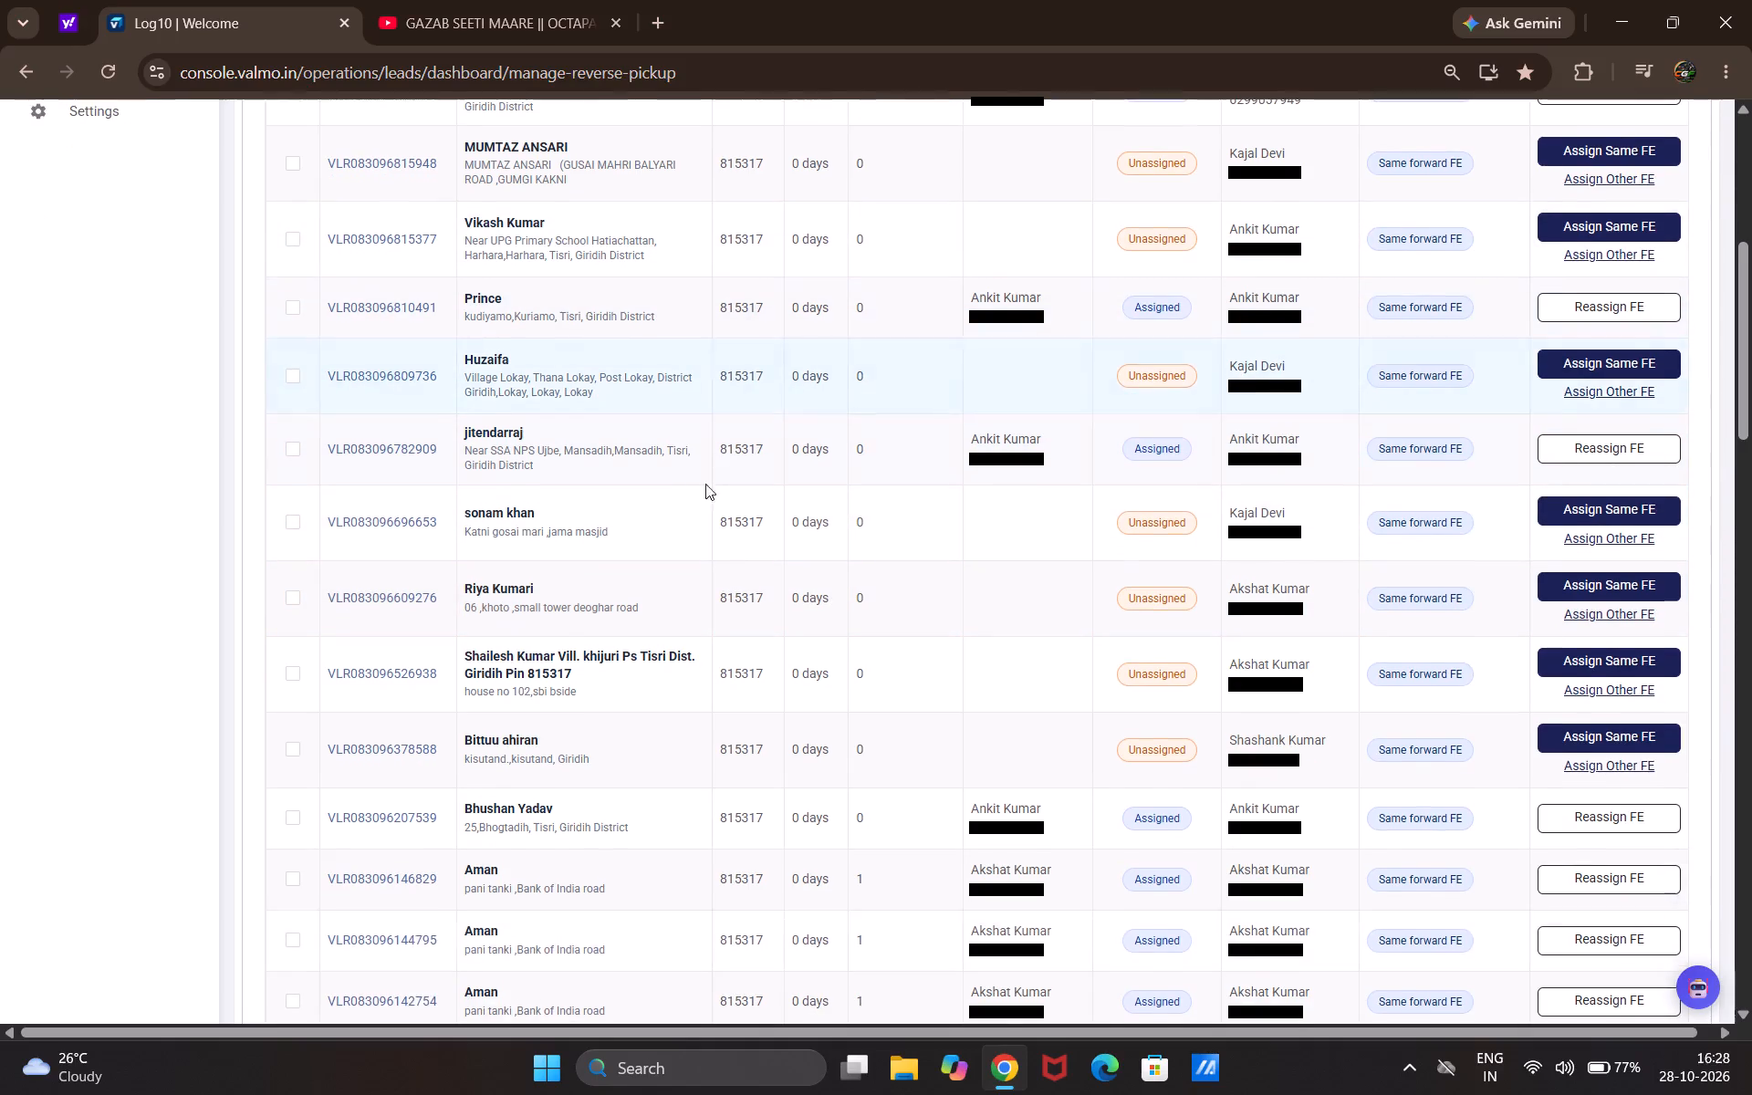
pyautogui.scroll(2, 667, 589)
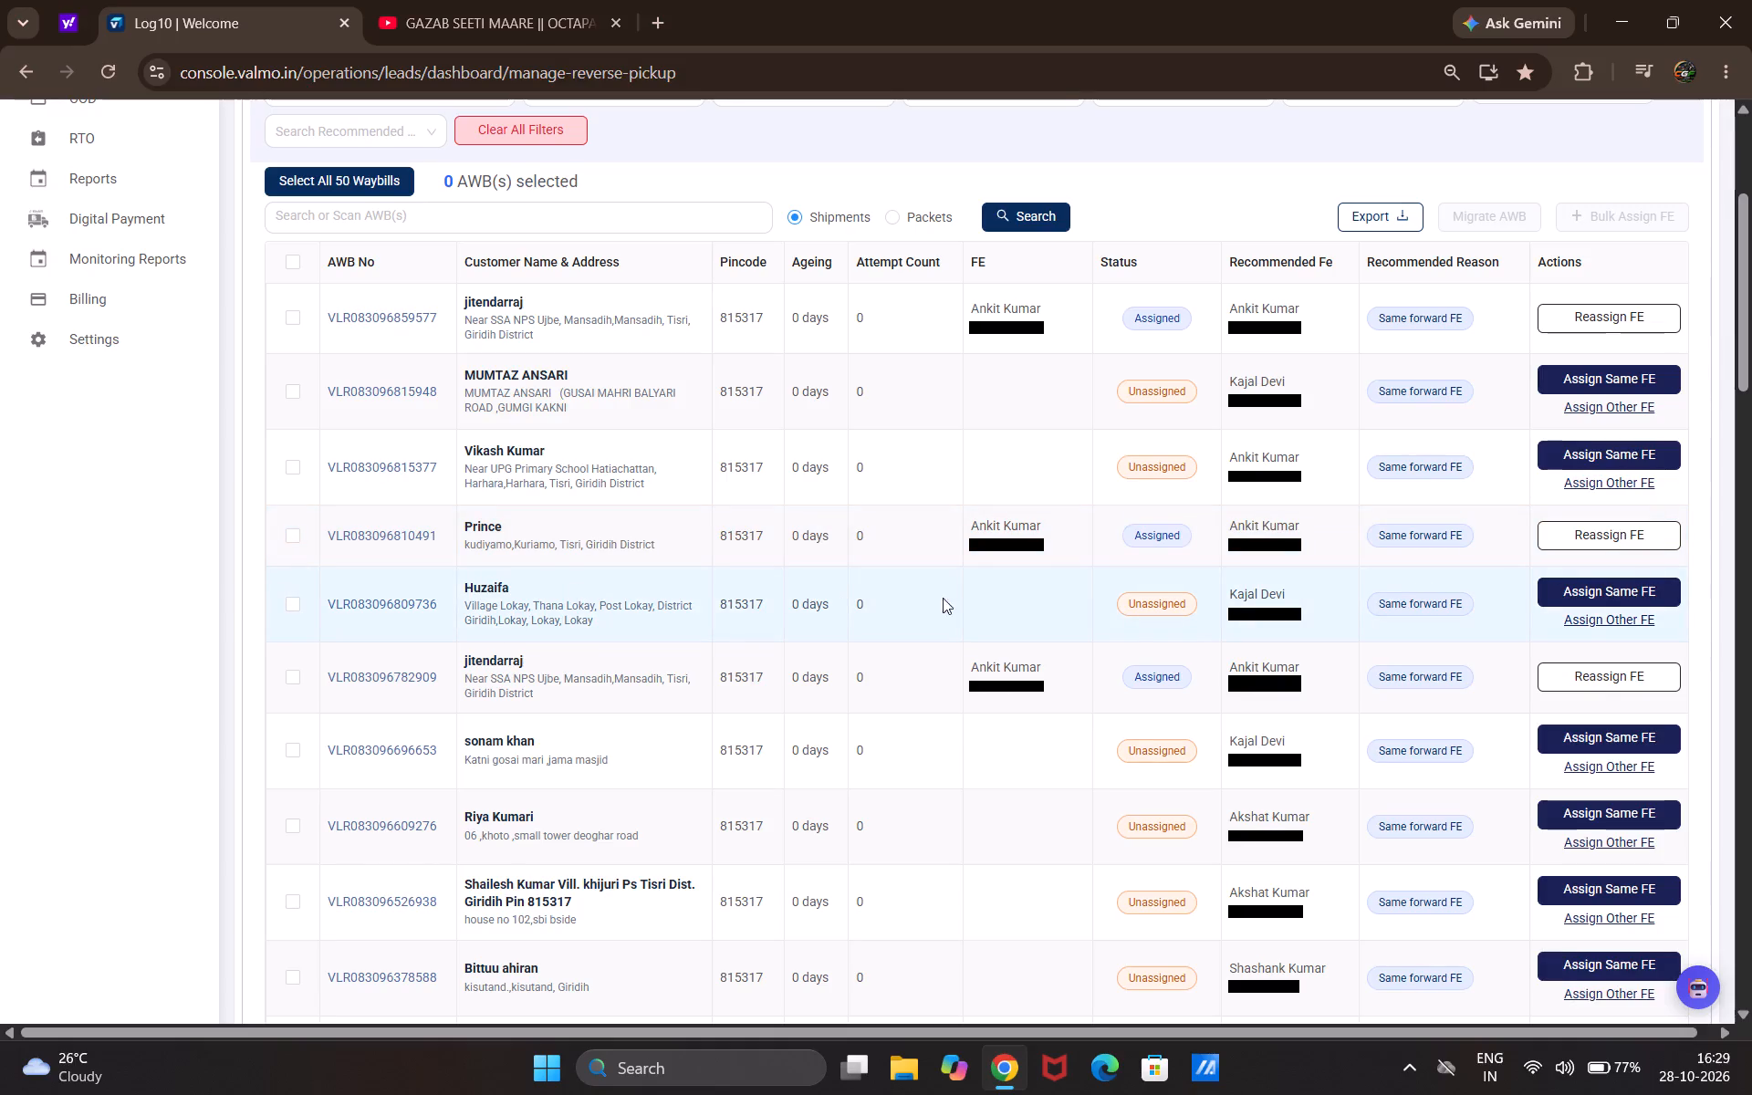
pyautogui.scroll(-1, 1198, 623)
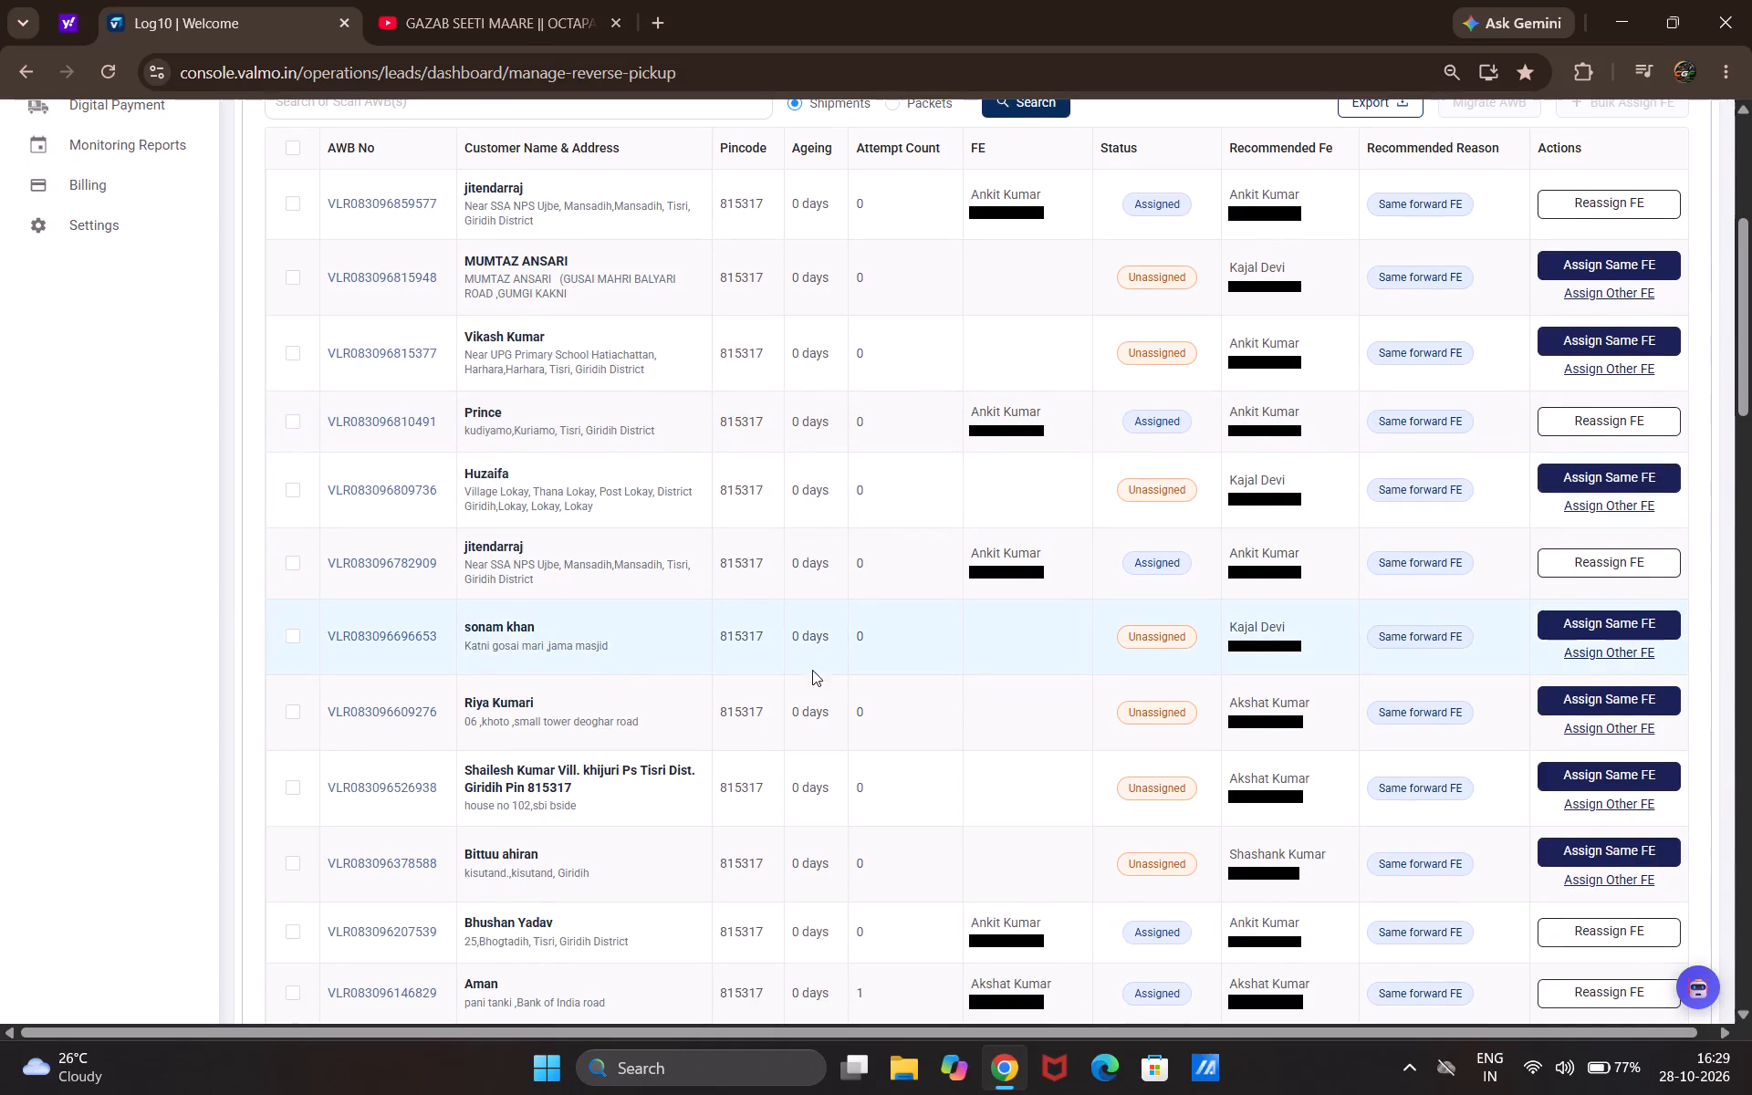
pyautogui.scroll(-1, 1234, 744)
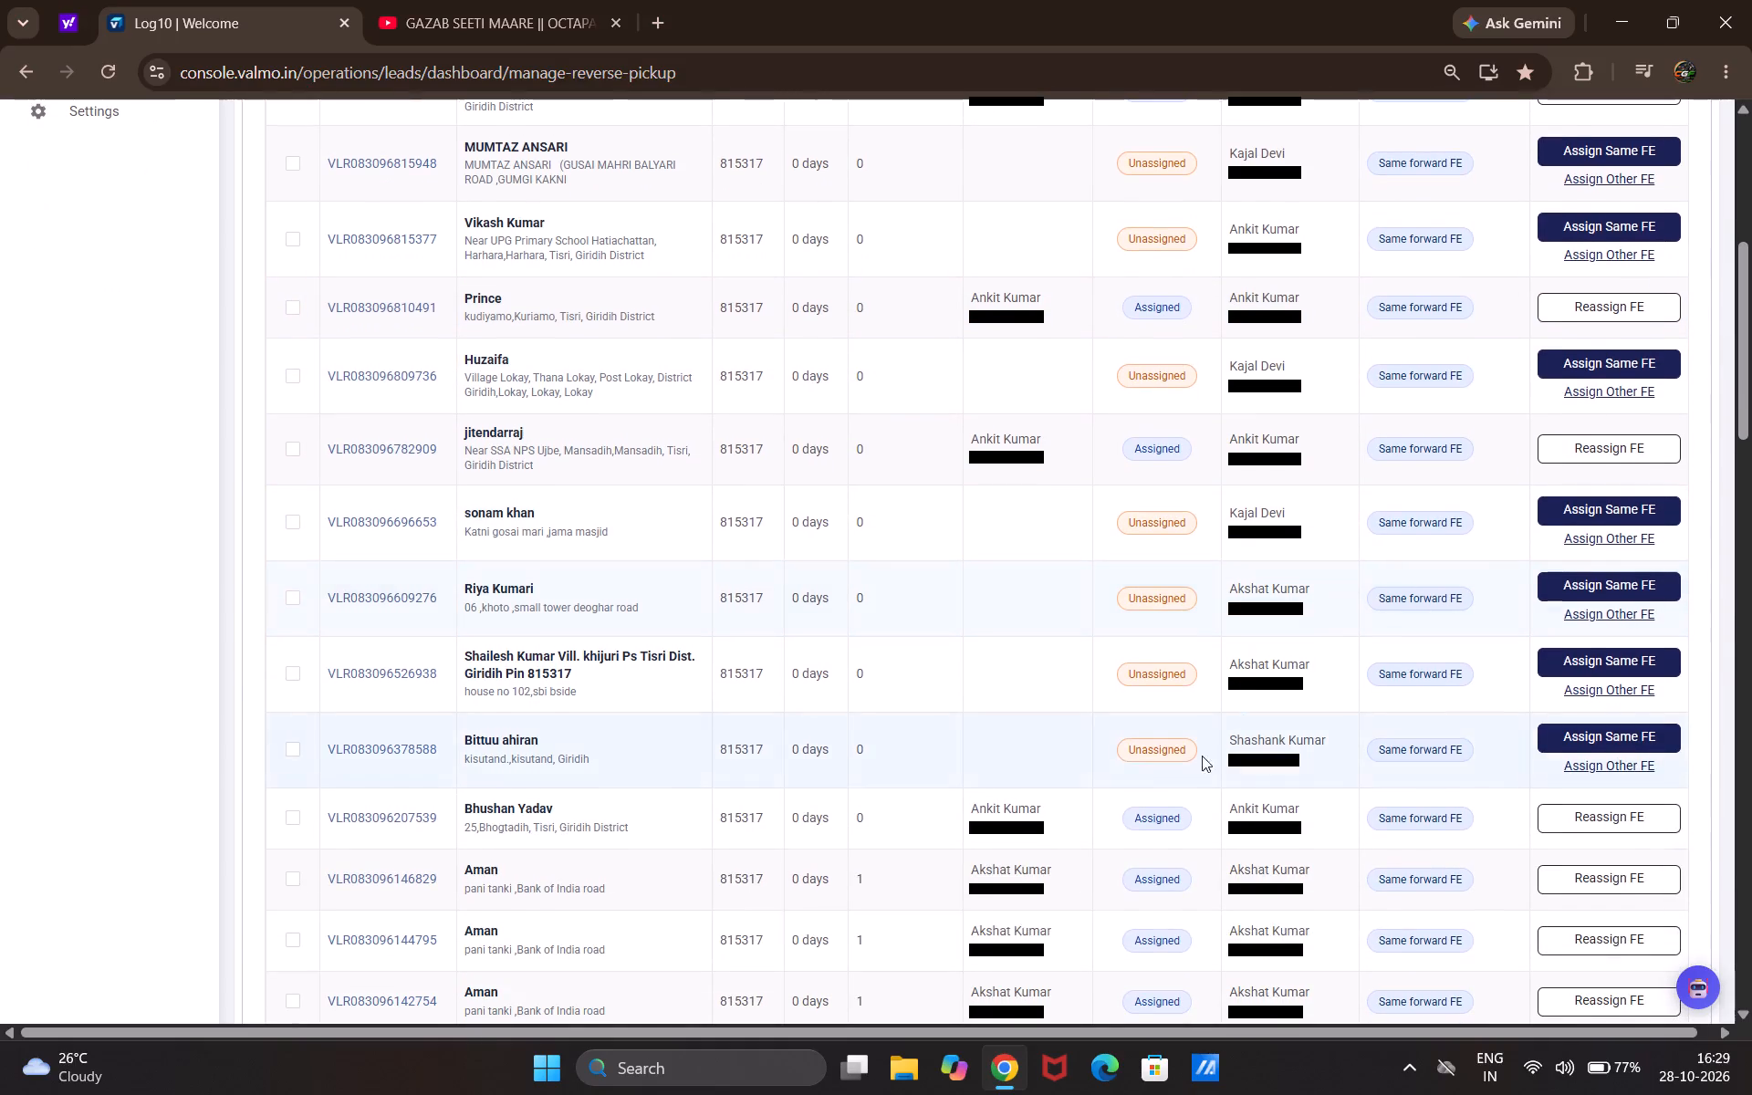
pyautogui.scroll(3, 808, 814)
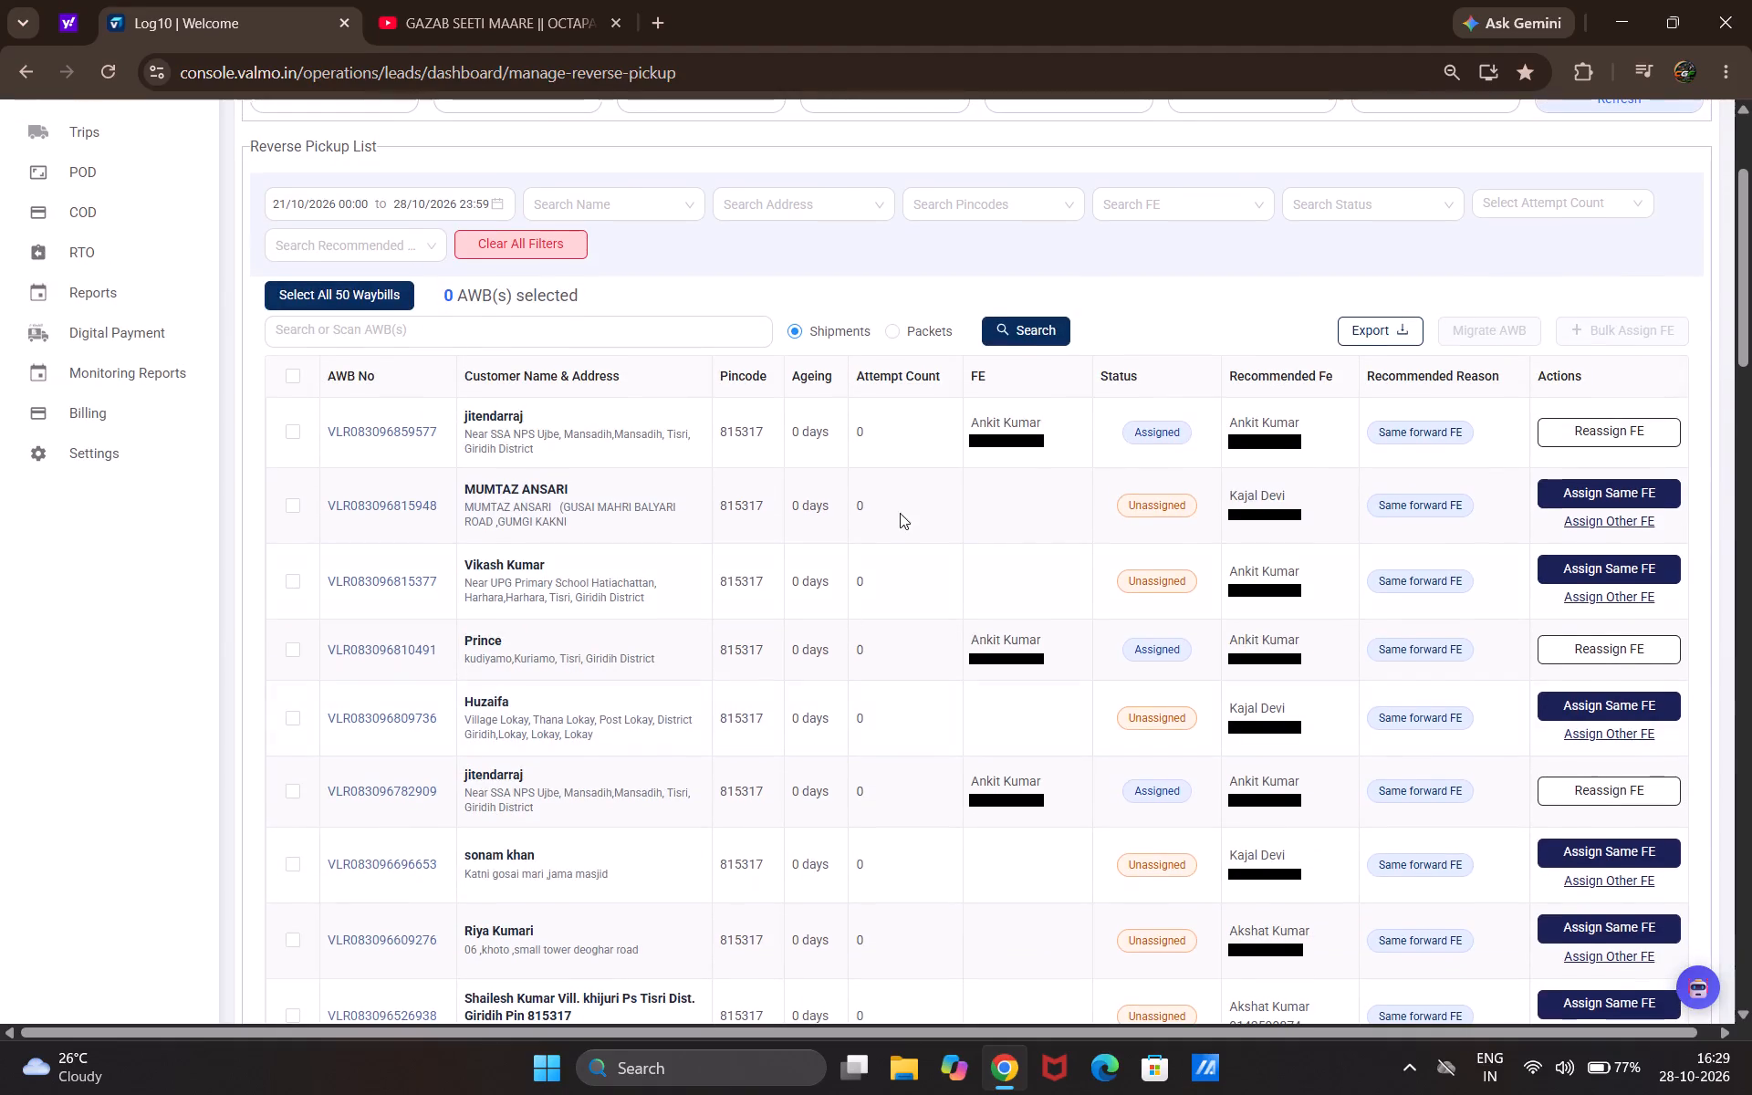
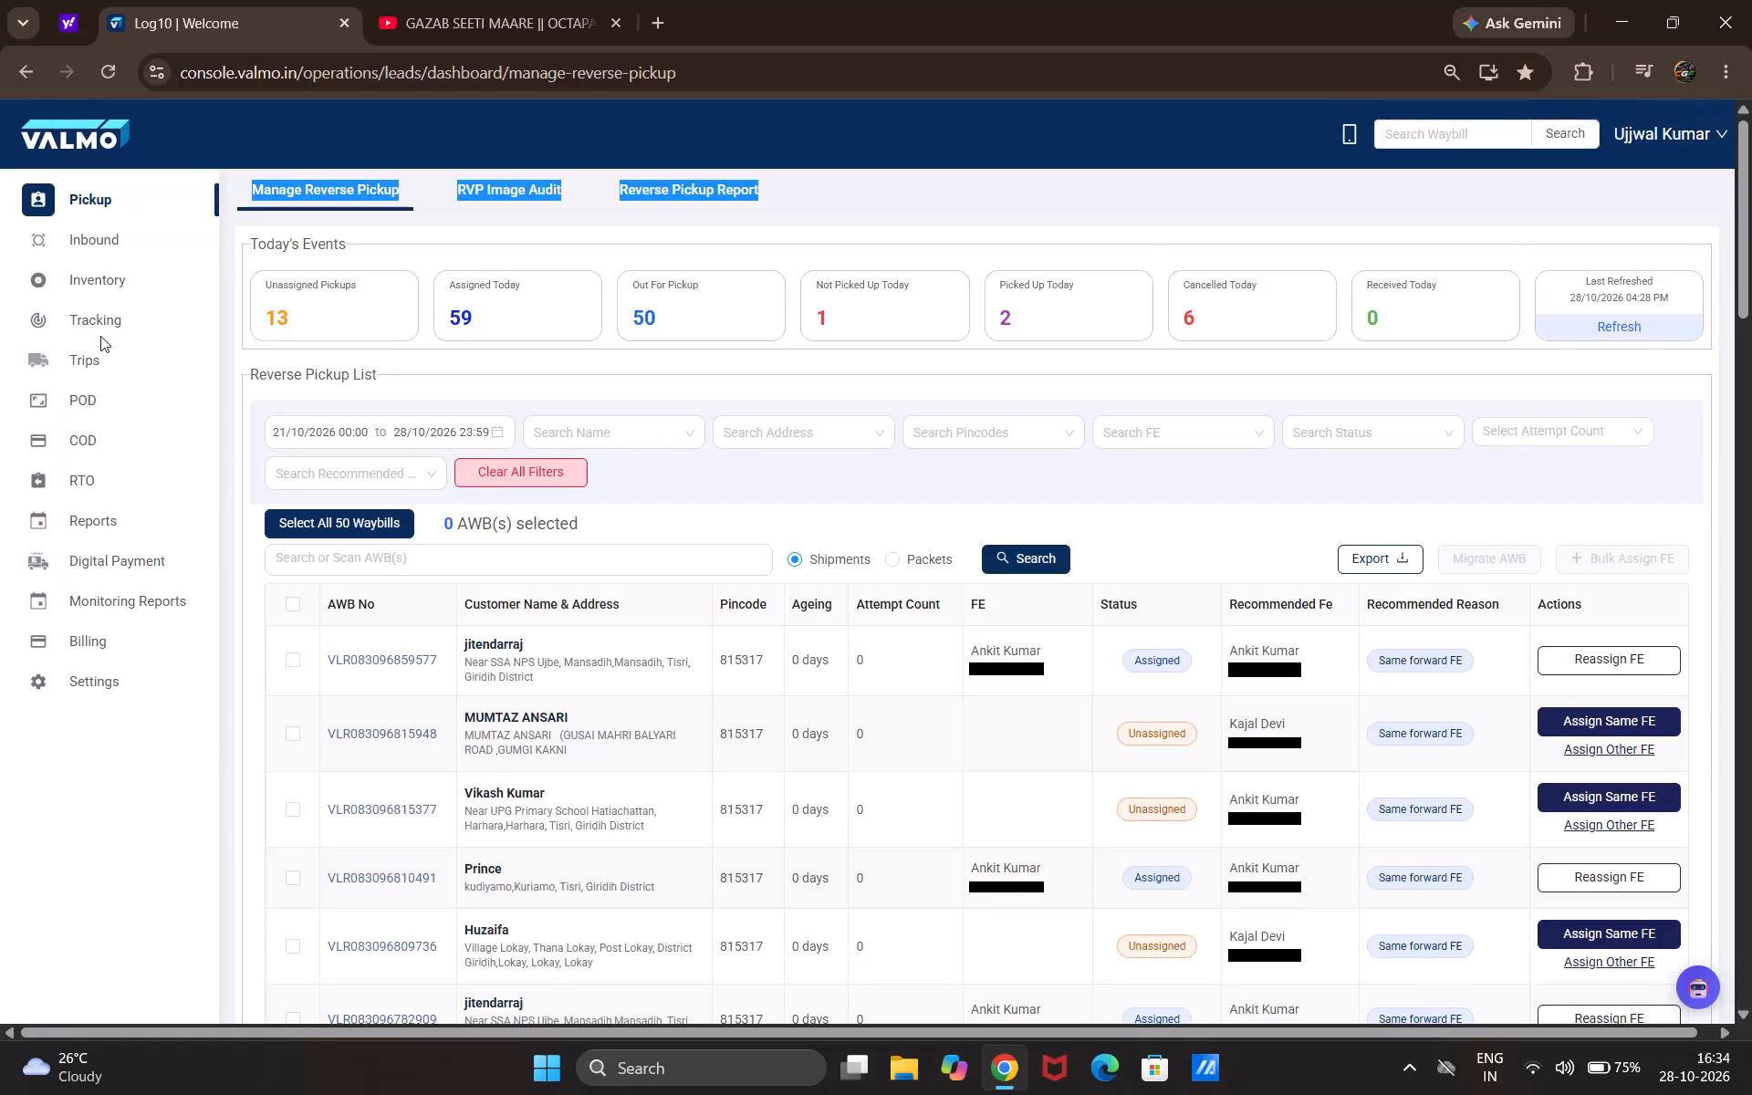
pyautogui.click(99, 320)
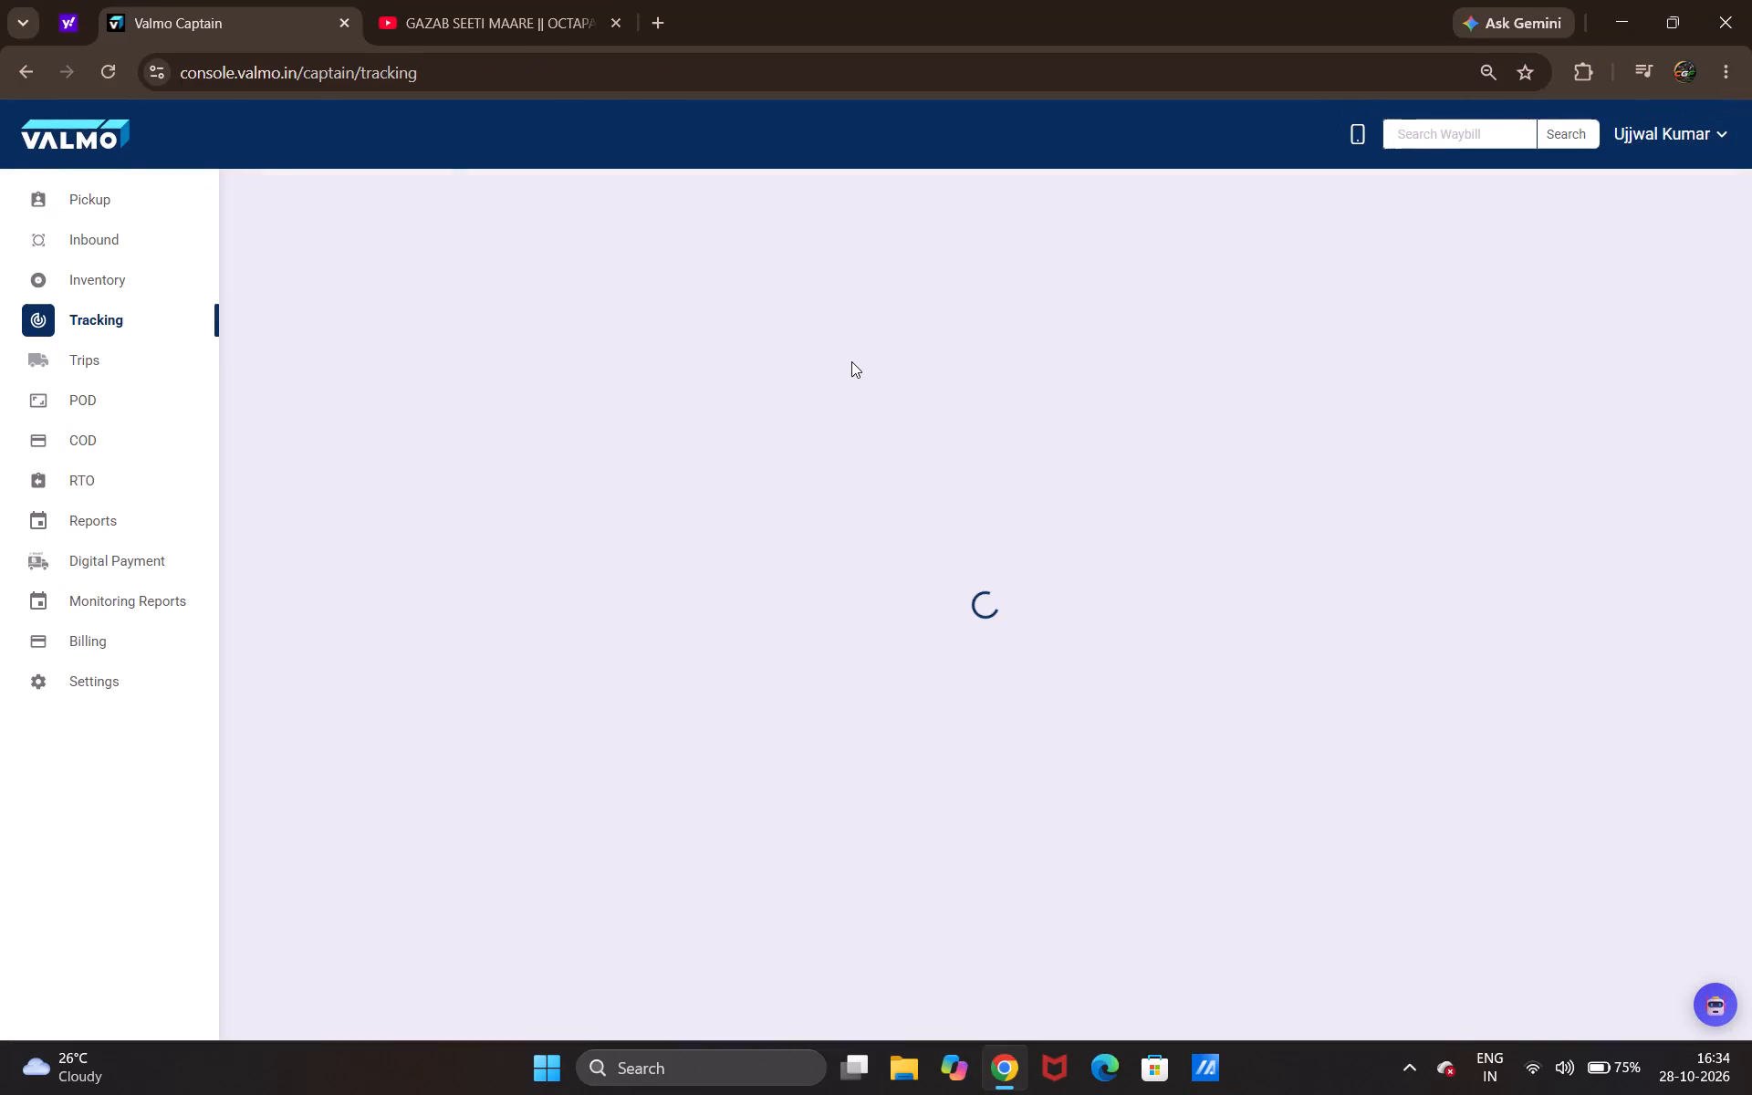
pyautogui.click(888, 318)
pyautogui.click(888, 362)
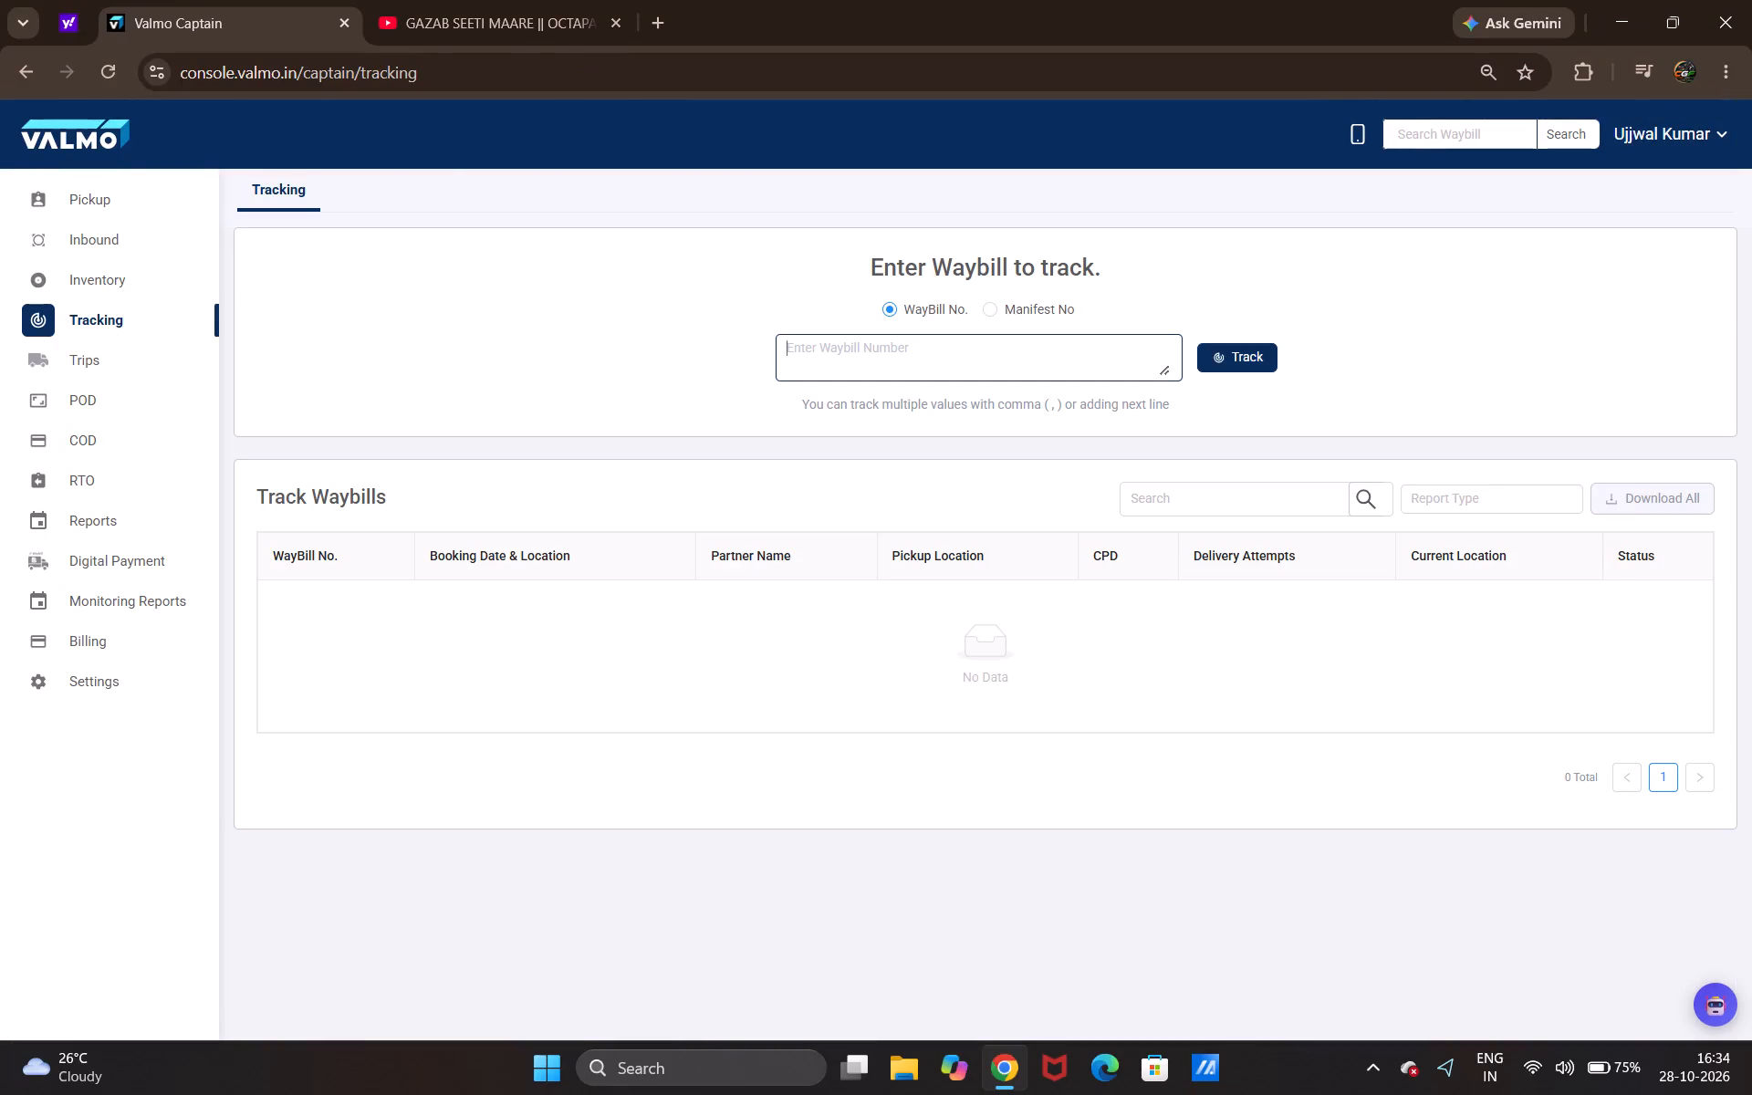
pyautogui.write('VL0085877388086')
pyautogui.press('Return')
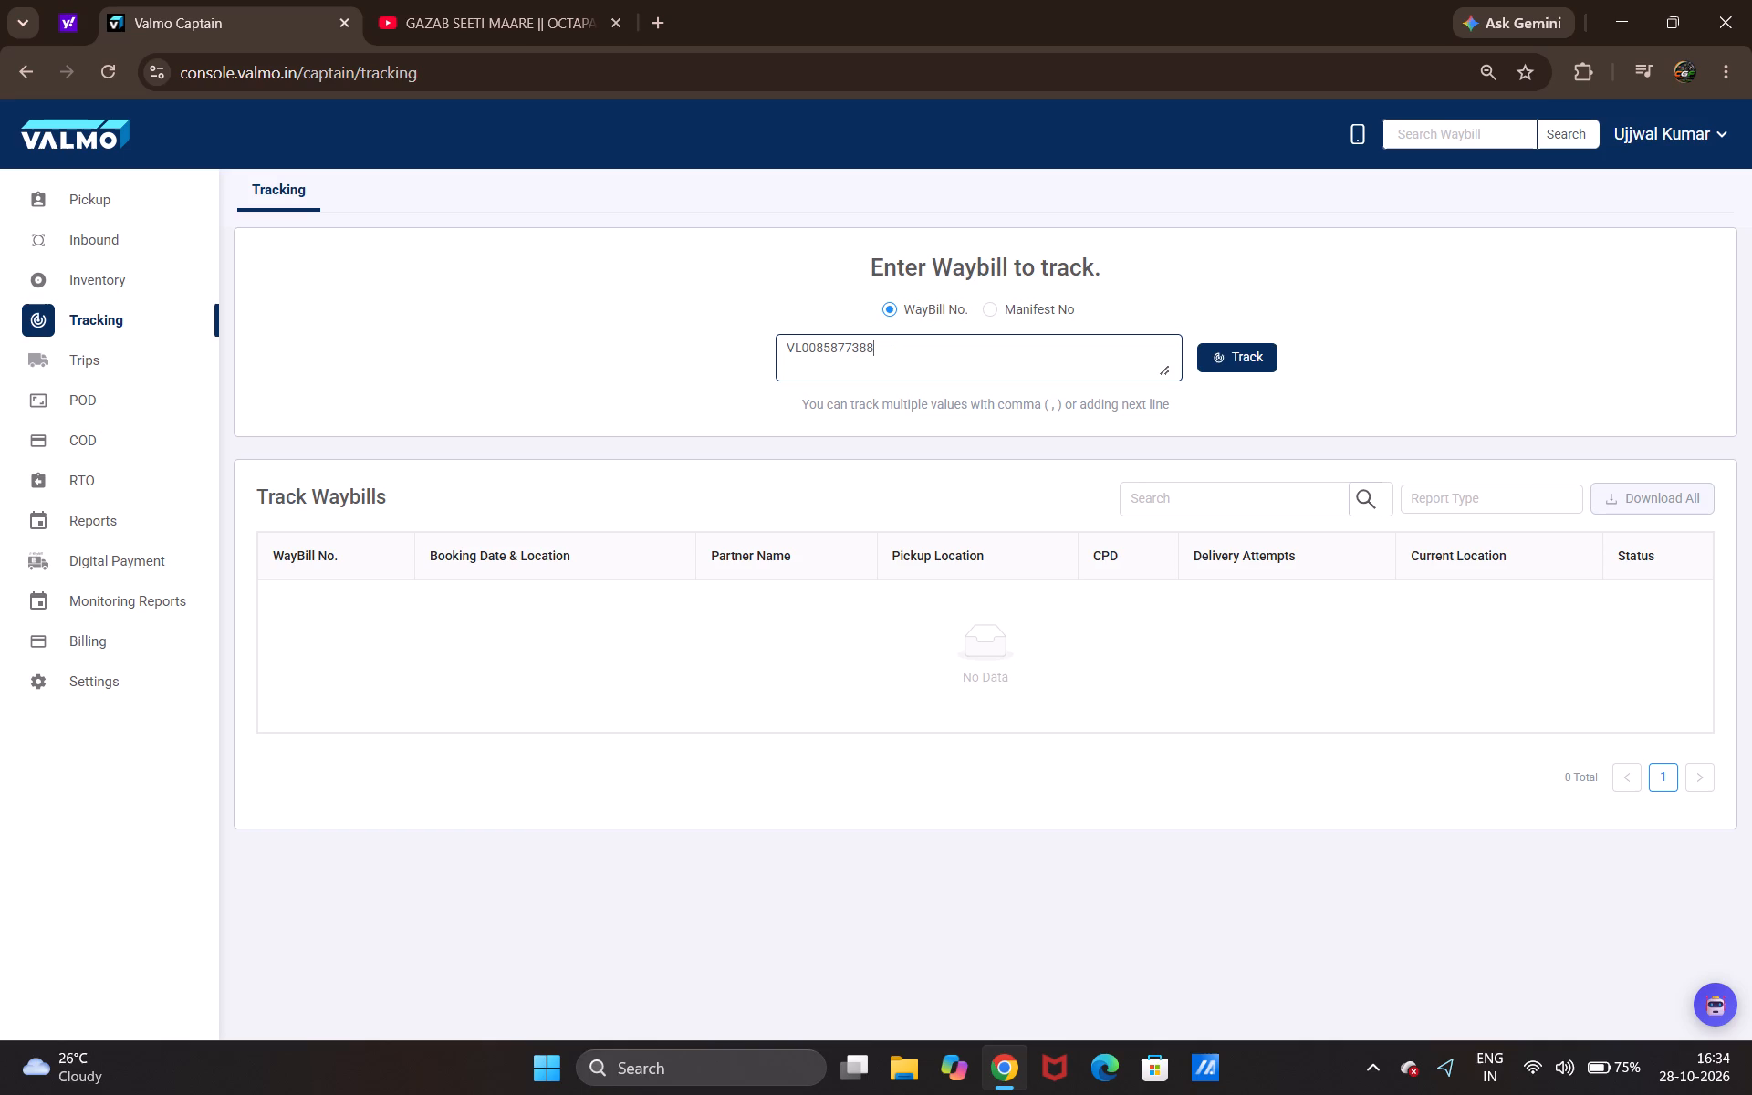
pyautogui.click(1216, 353)
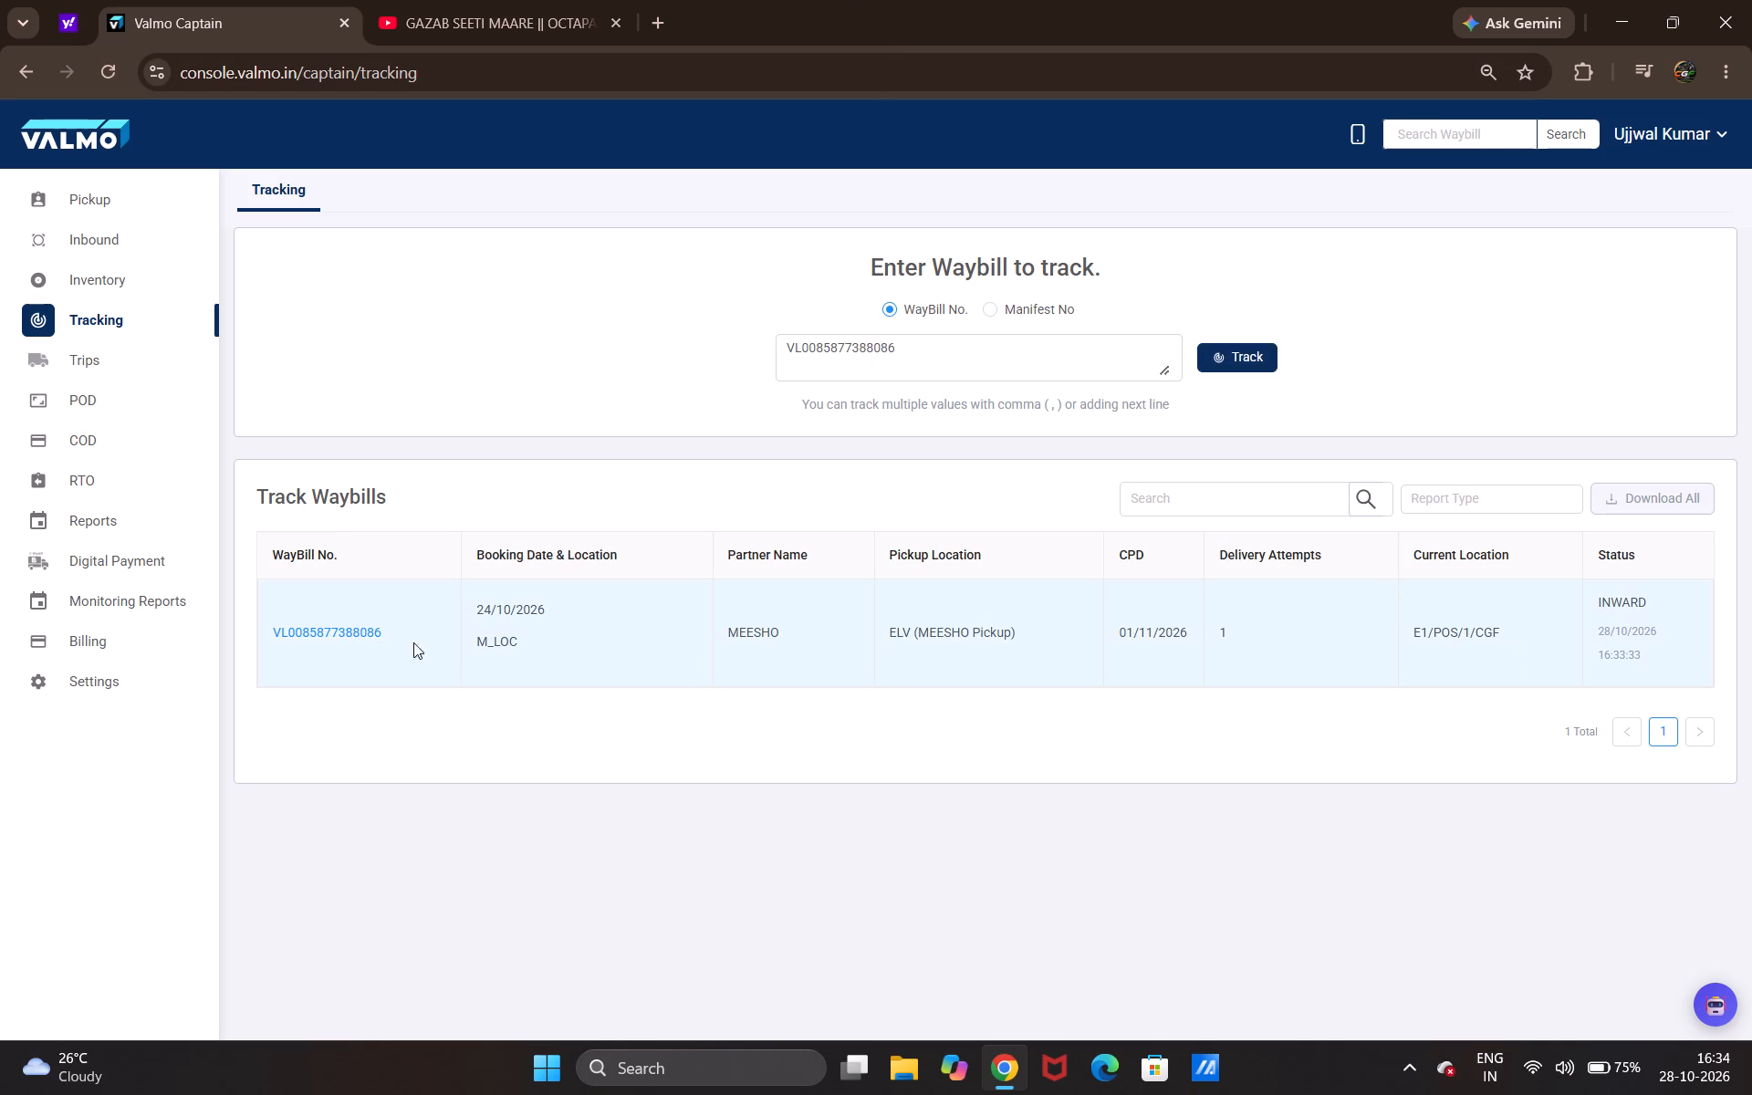
pyautogui.click(371, 640)
pyautogui.click(289, 417)
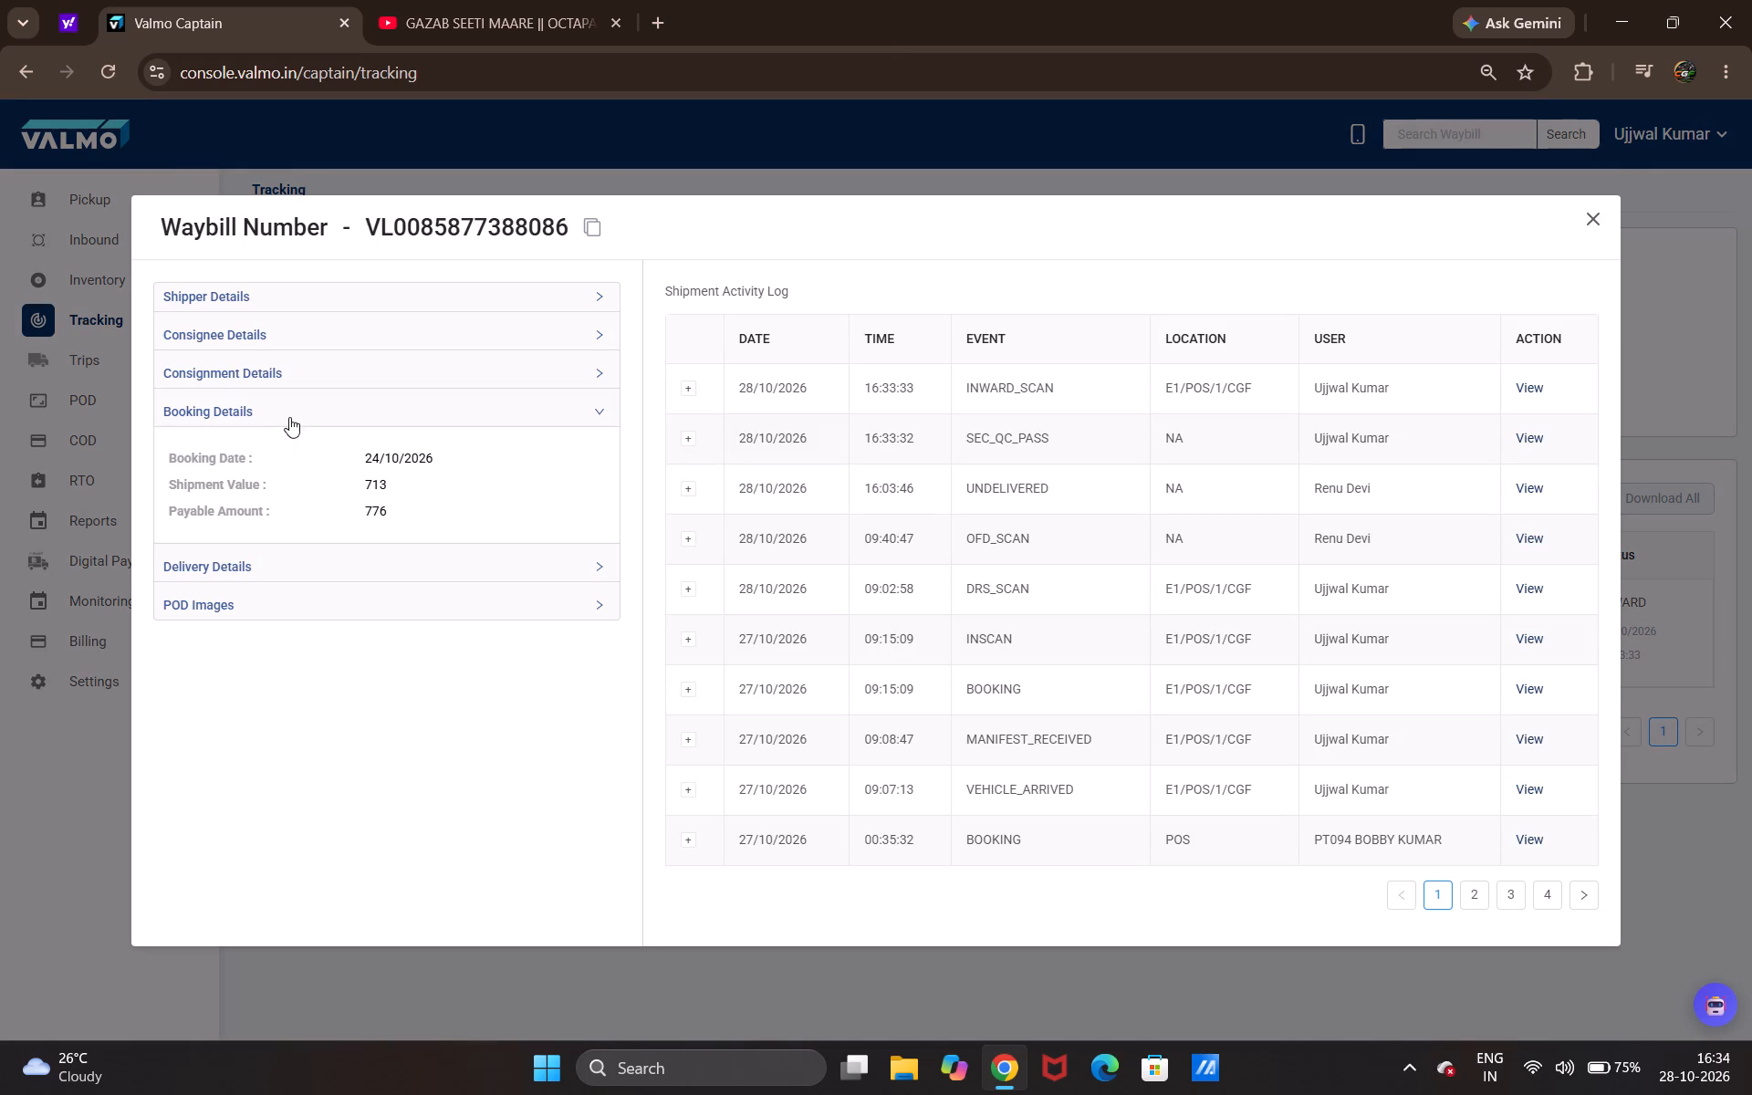
pyautogui.click(302, 369)
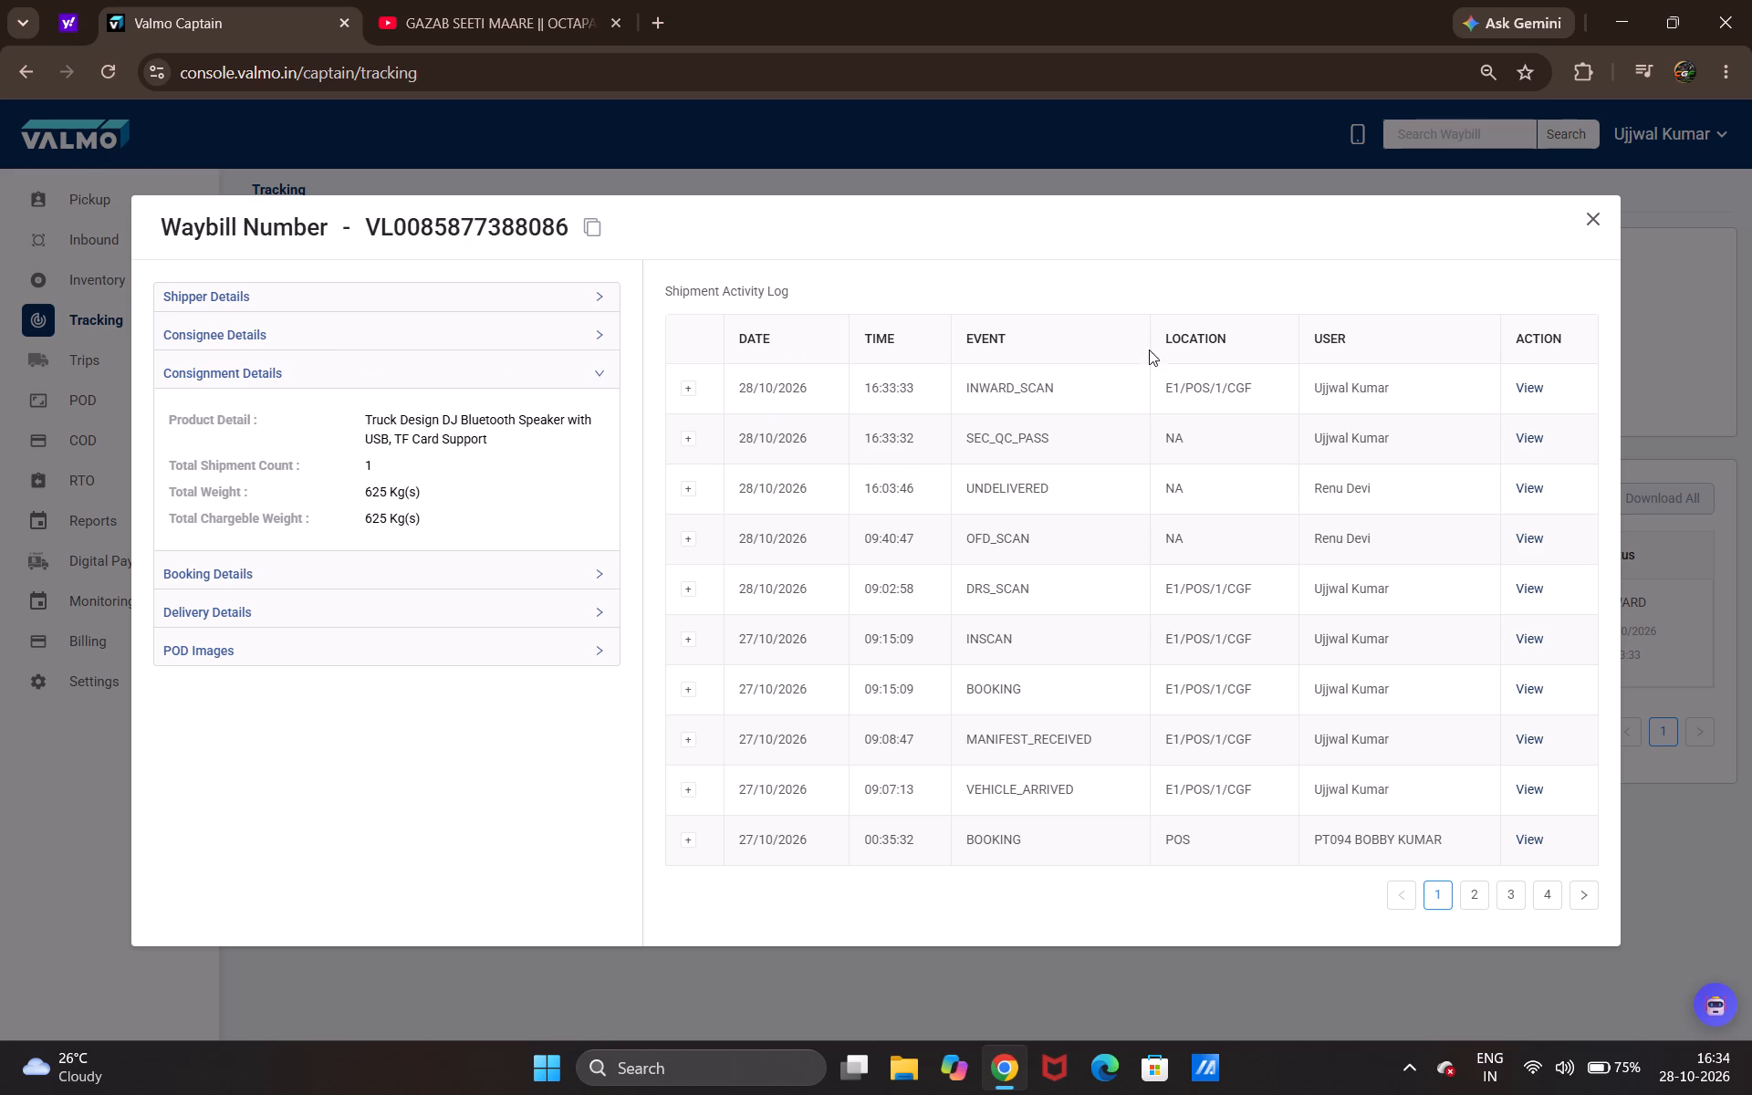
pyautogui.click(407, 360)
pyautogui.click(417, 327)
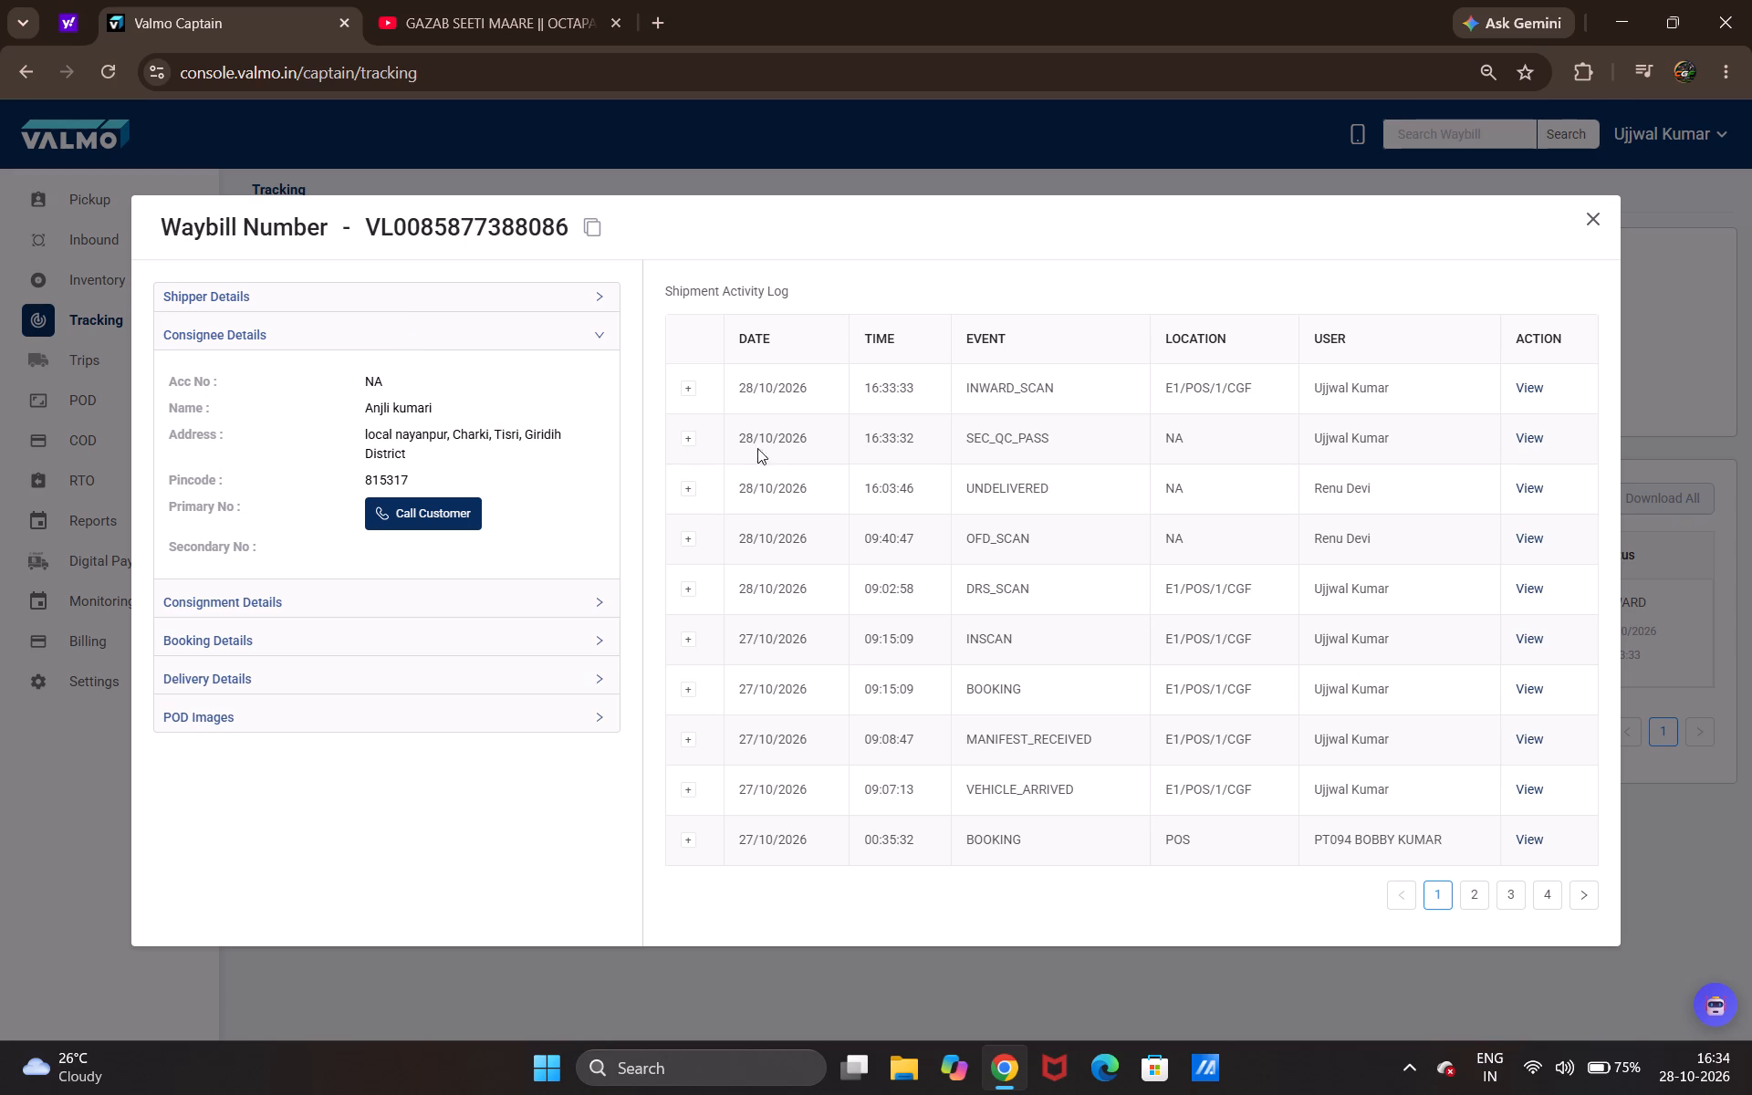
pyautogui.click(1606, 215)
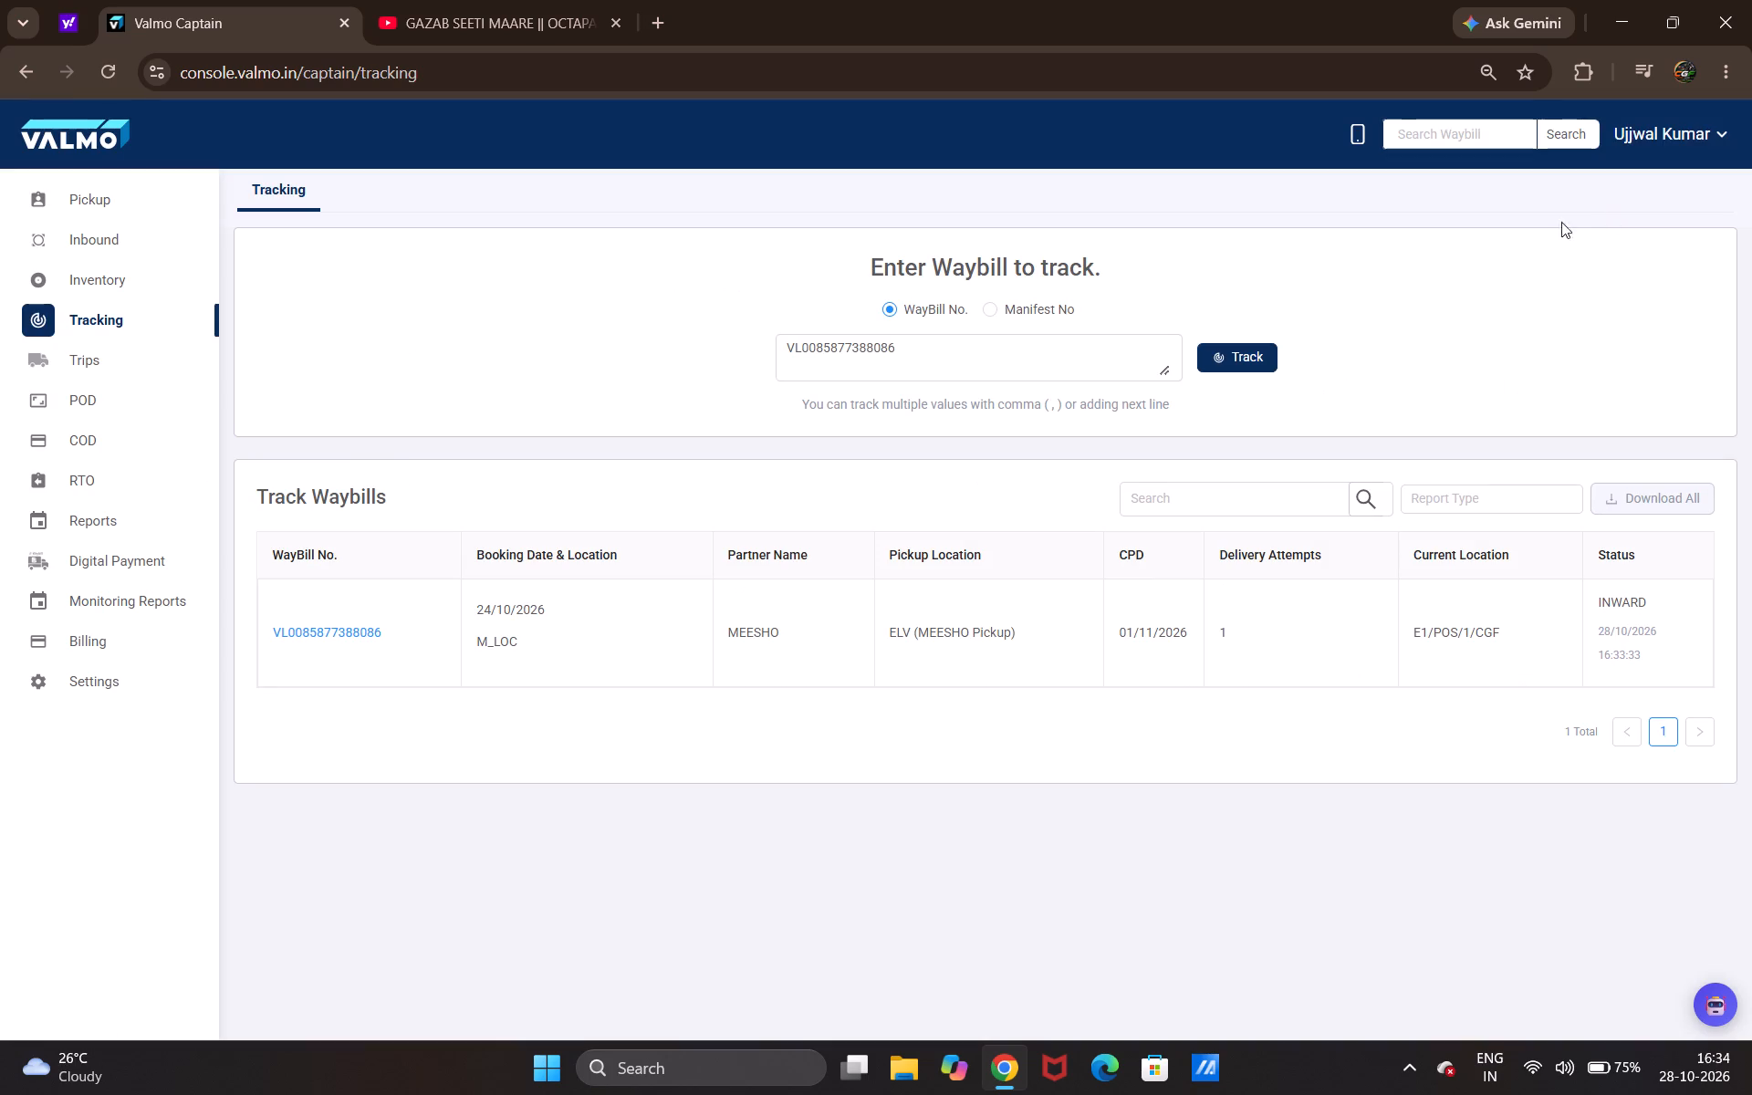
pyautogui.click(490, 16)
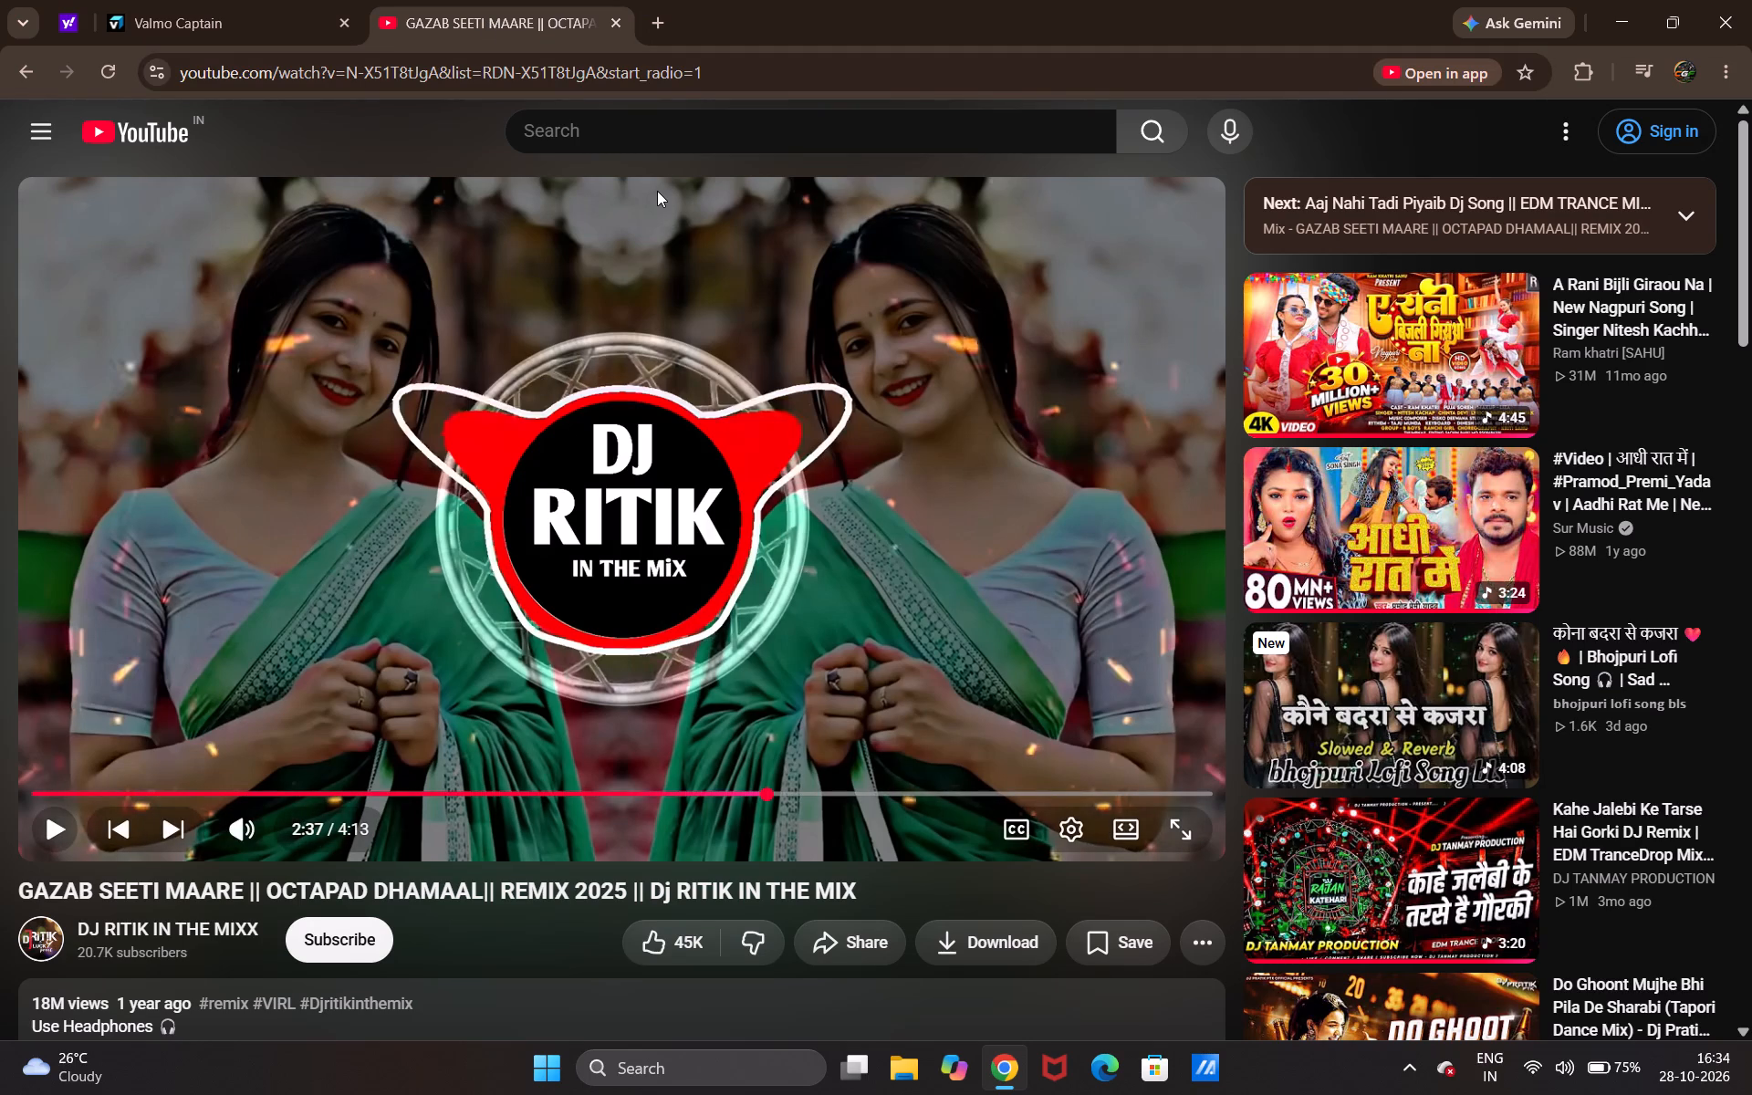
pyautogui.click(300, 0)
pyautogui.click(104, 399)
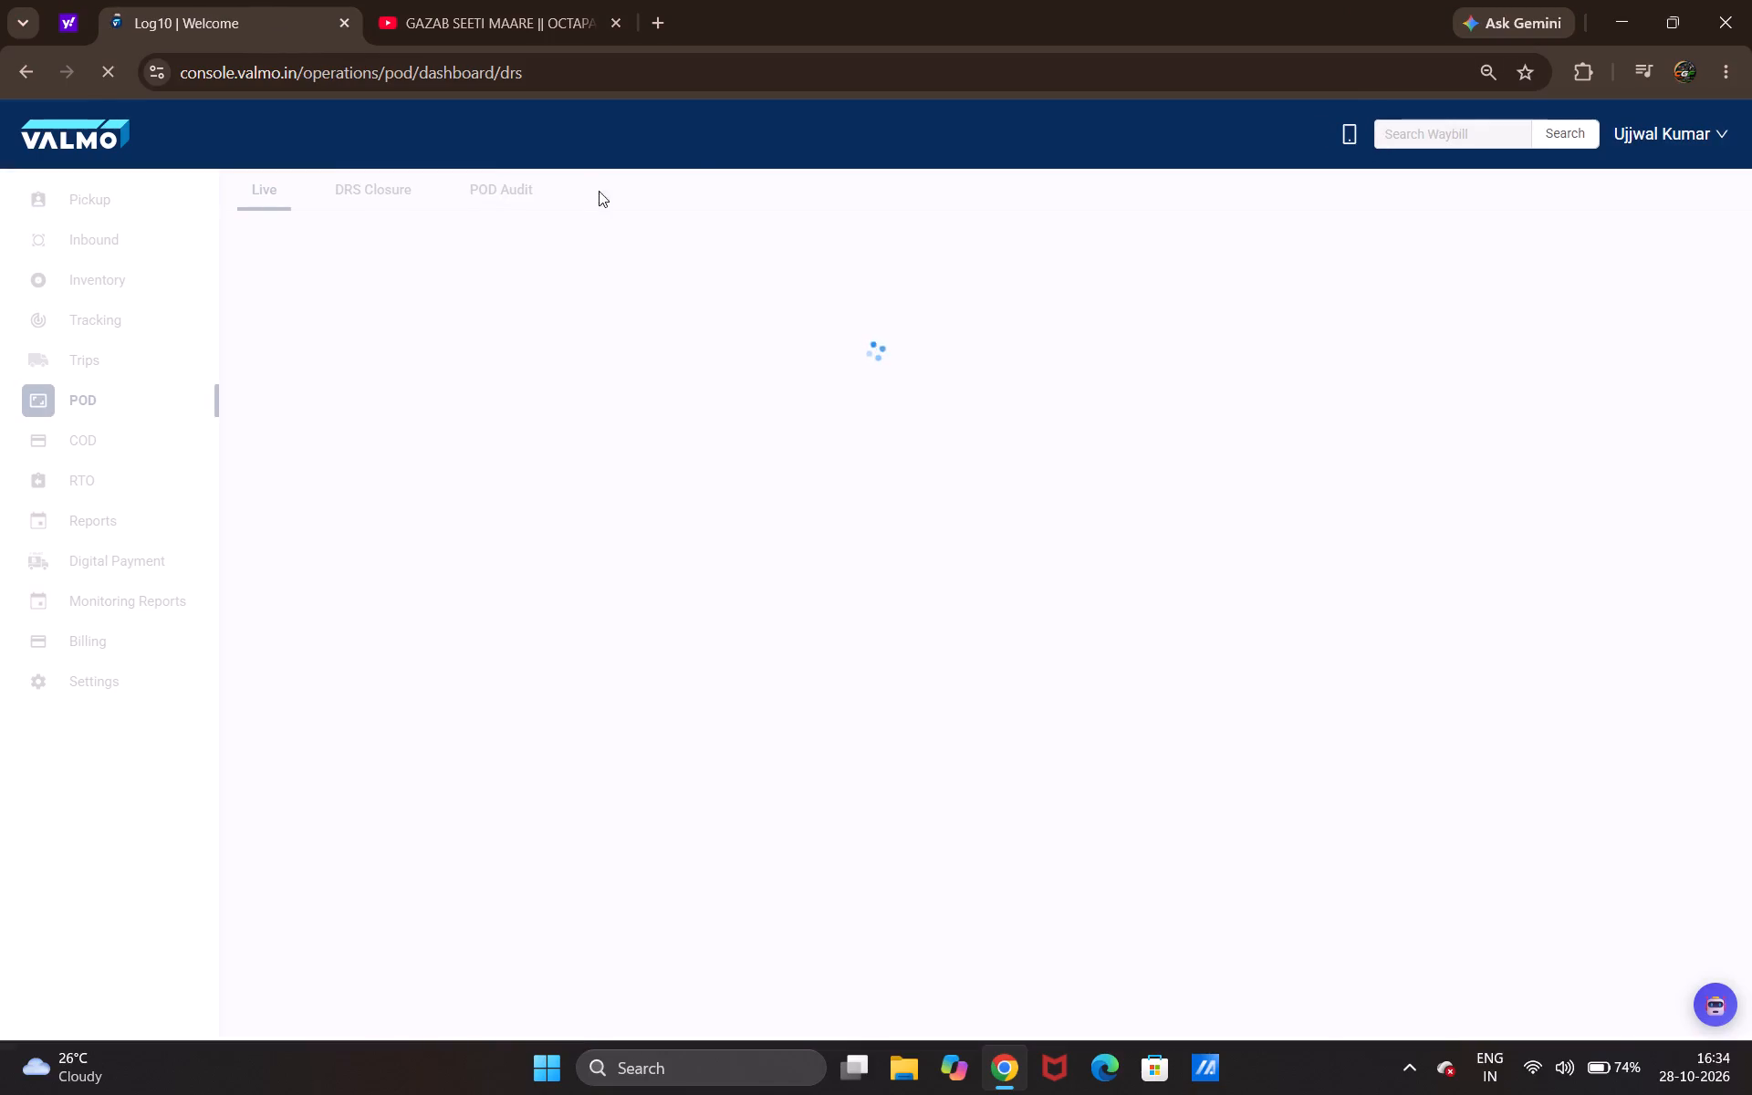
pyautogui.click(381, 199)
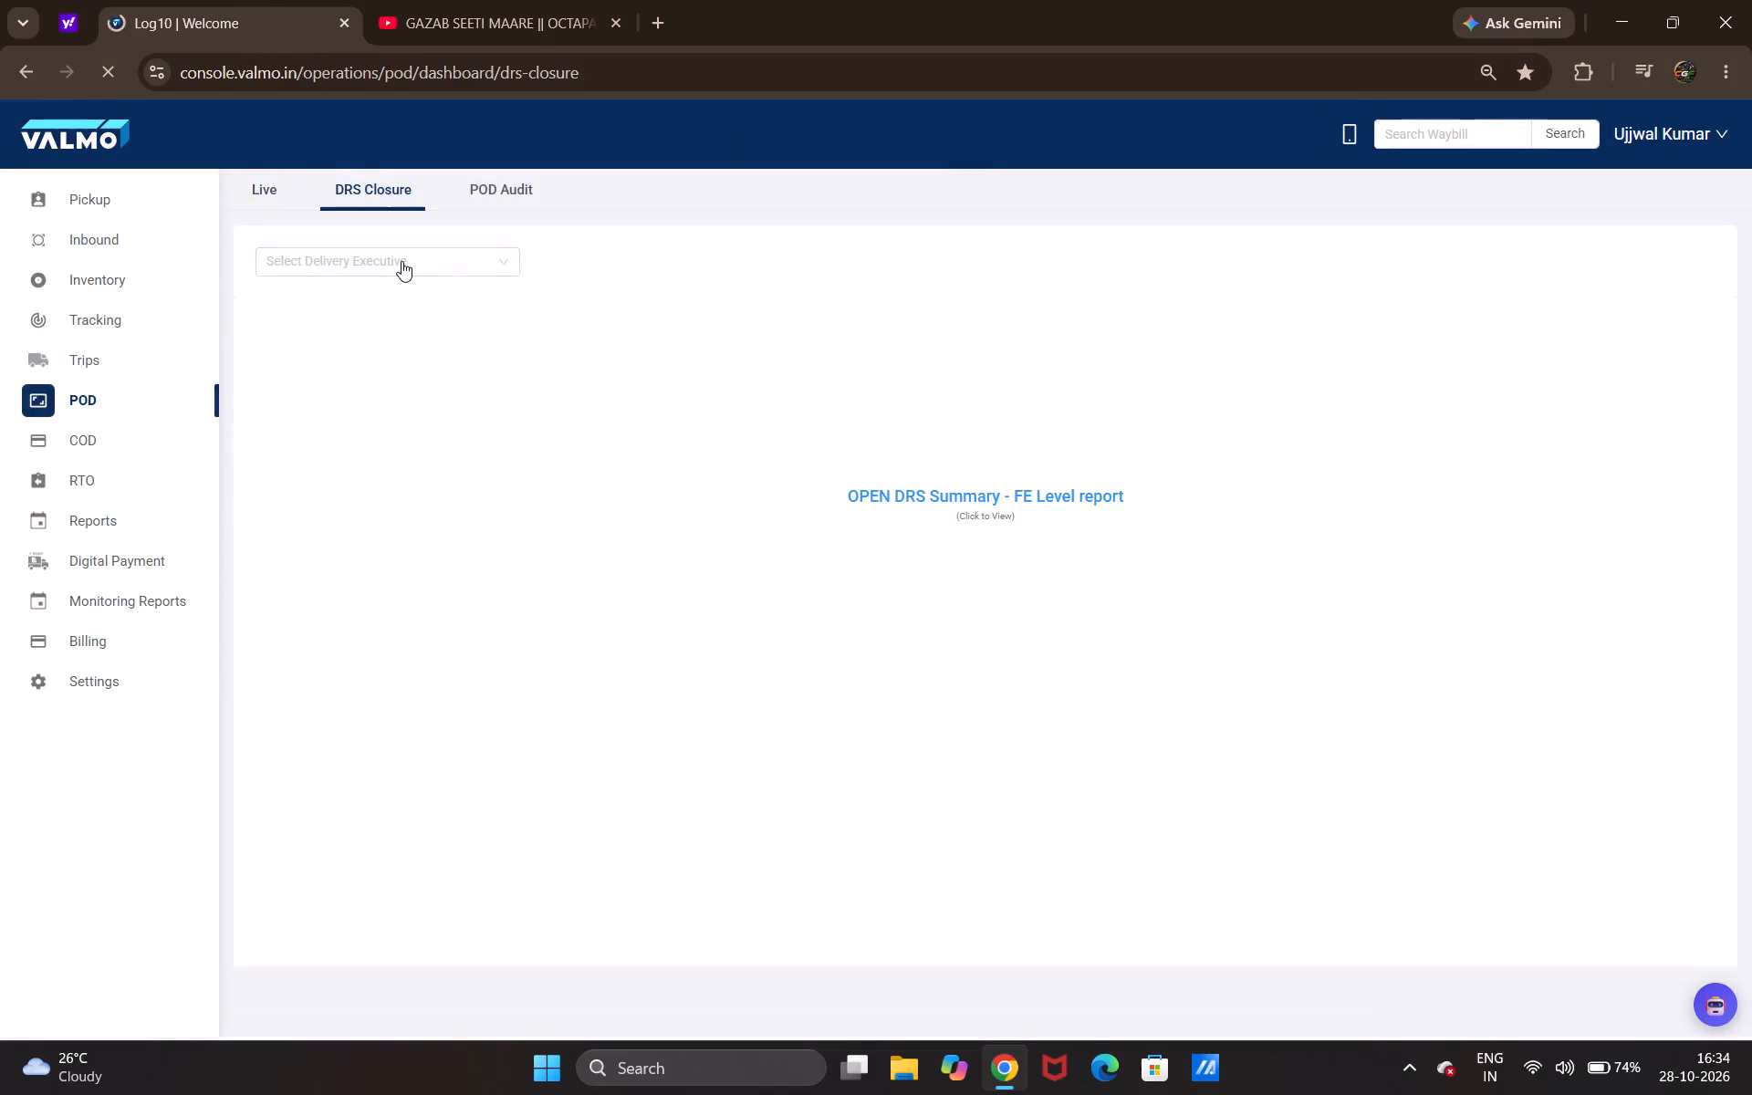
pyautogui.click(401, 261)
pyautogui.scroll(-2, 352, 324)
pyautogui.scroll(2, 342, 407)
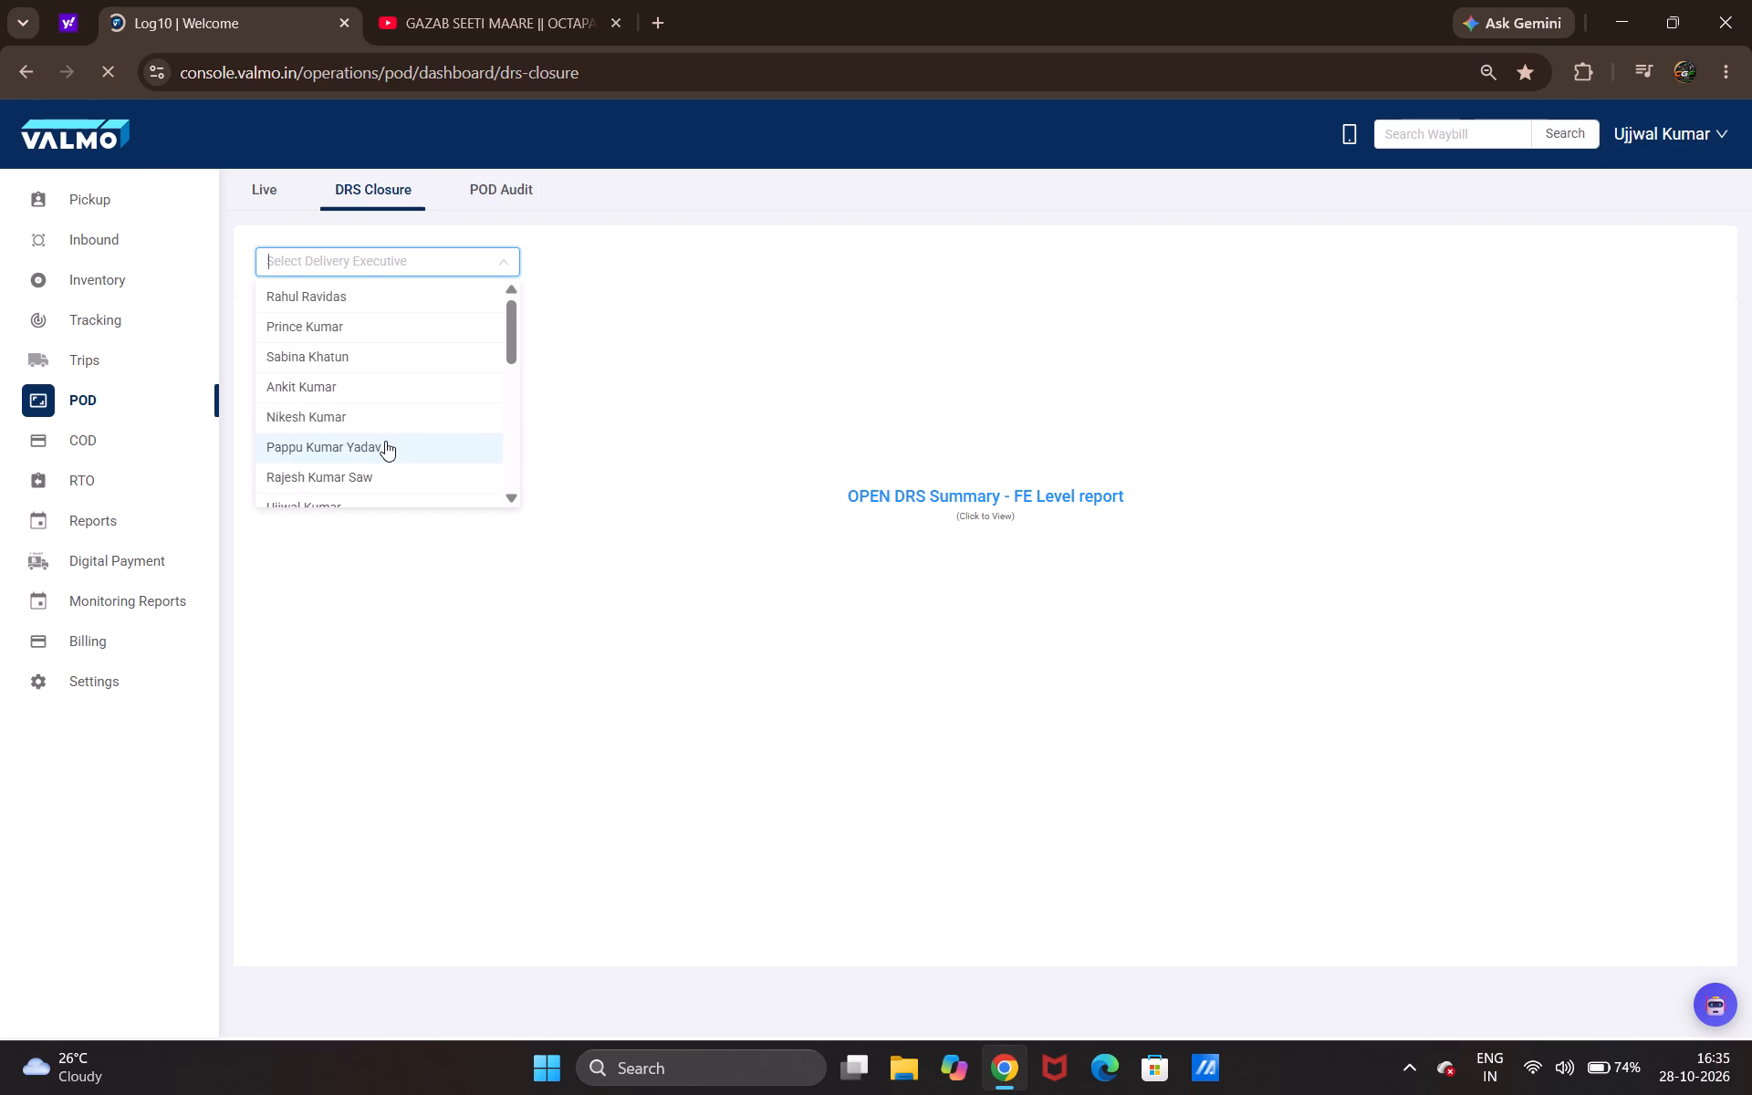
pyautogui.scroll(2, 376, 378)
pyautogui.scroll(-1, 376, 342)
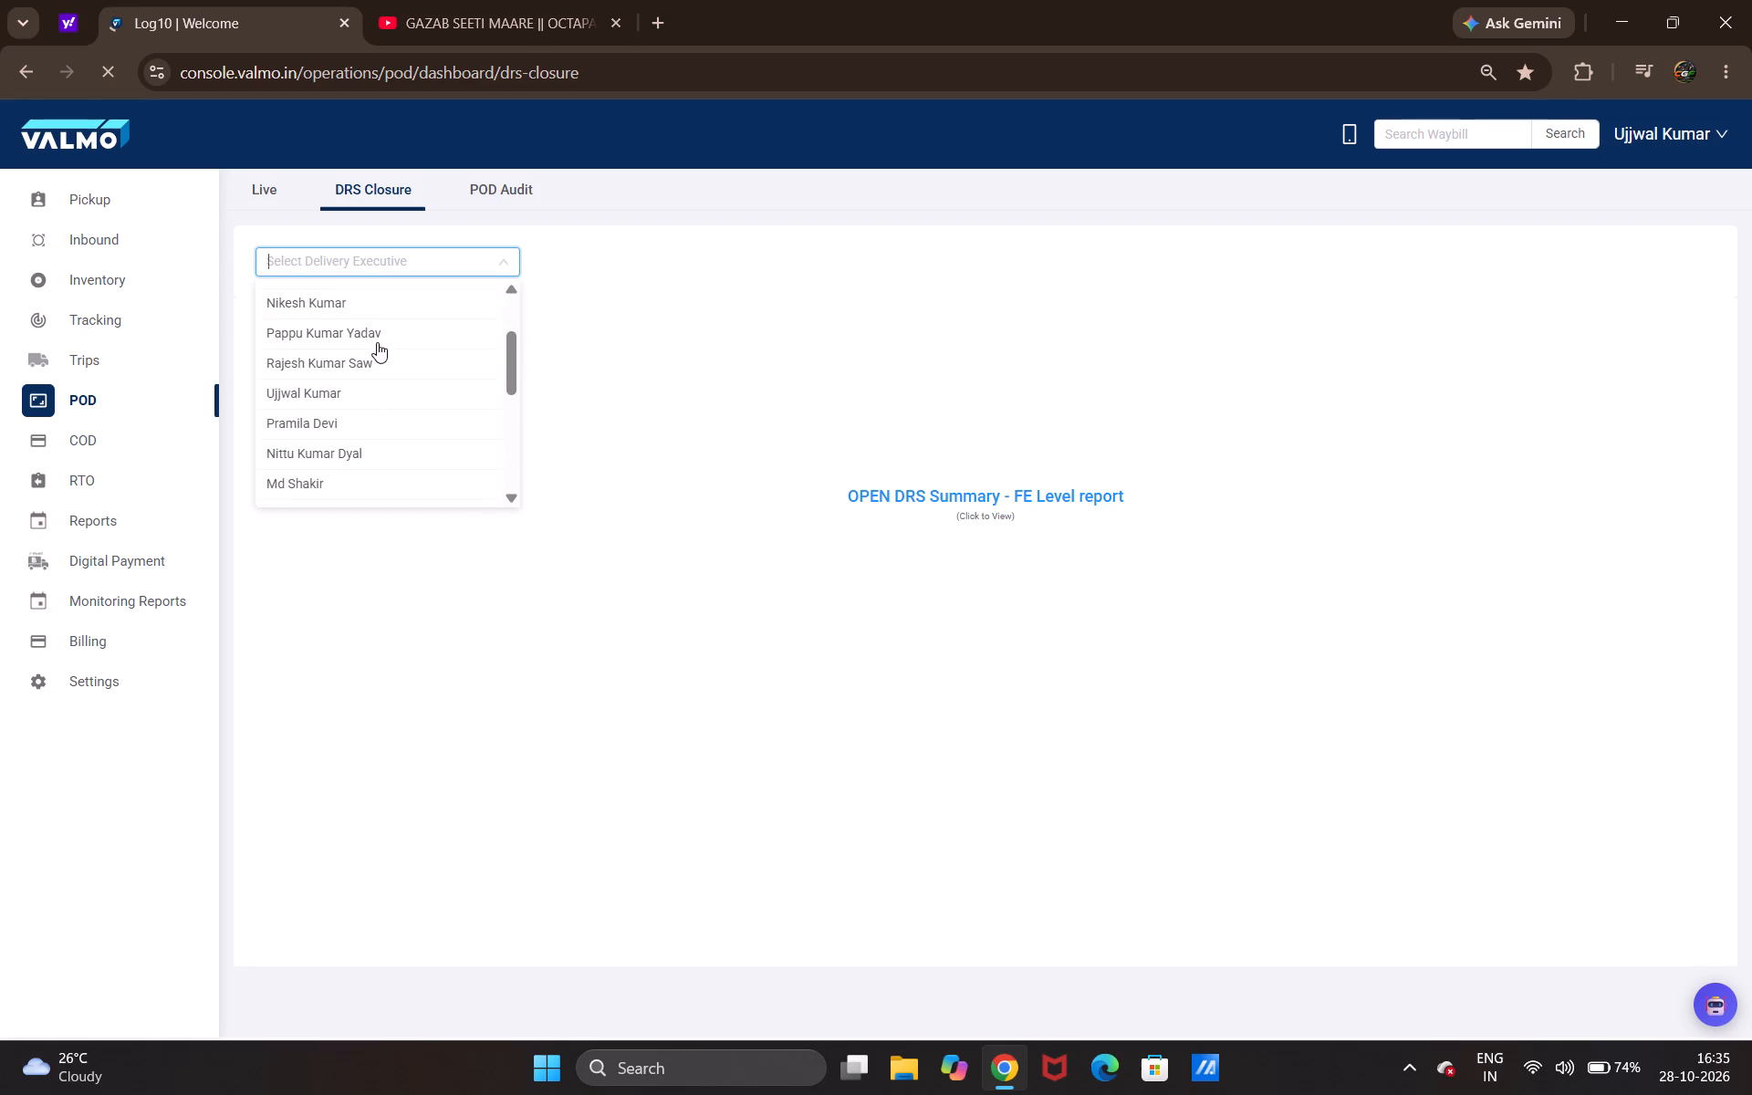
pyautogui.scroll(-2, 378, 341)
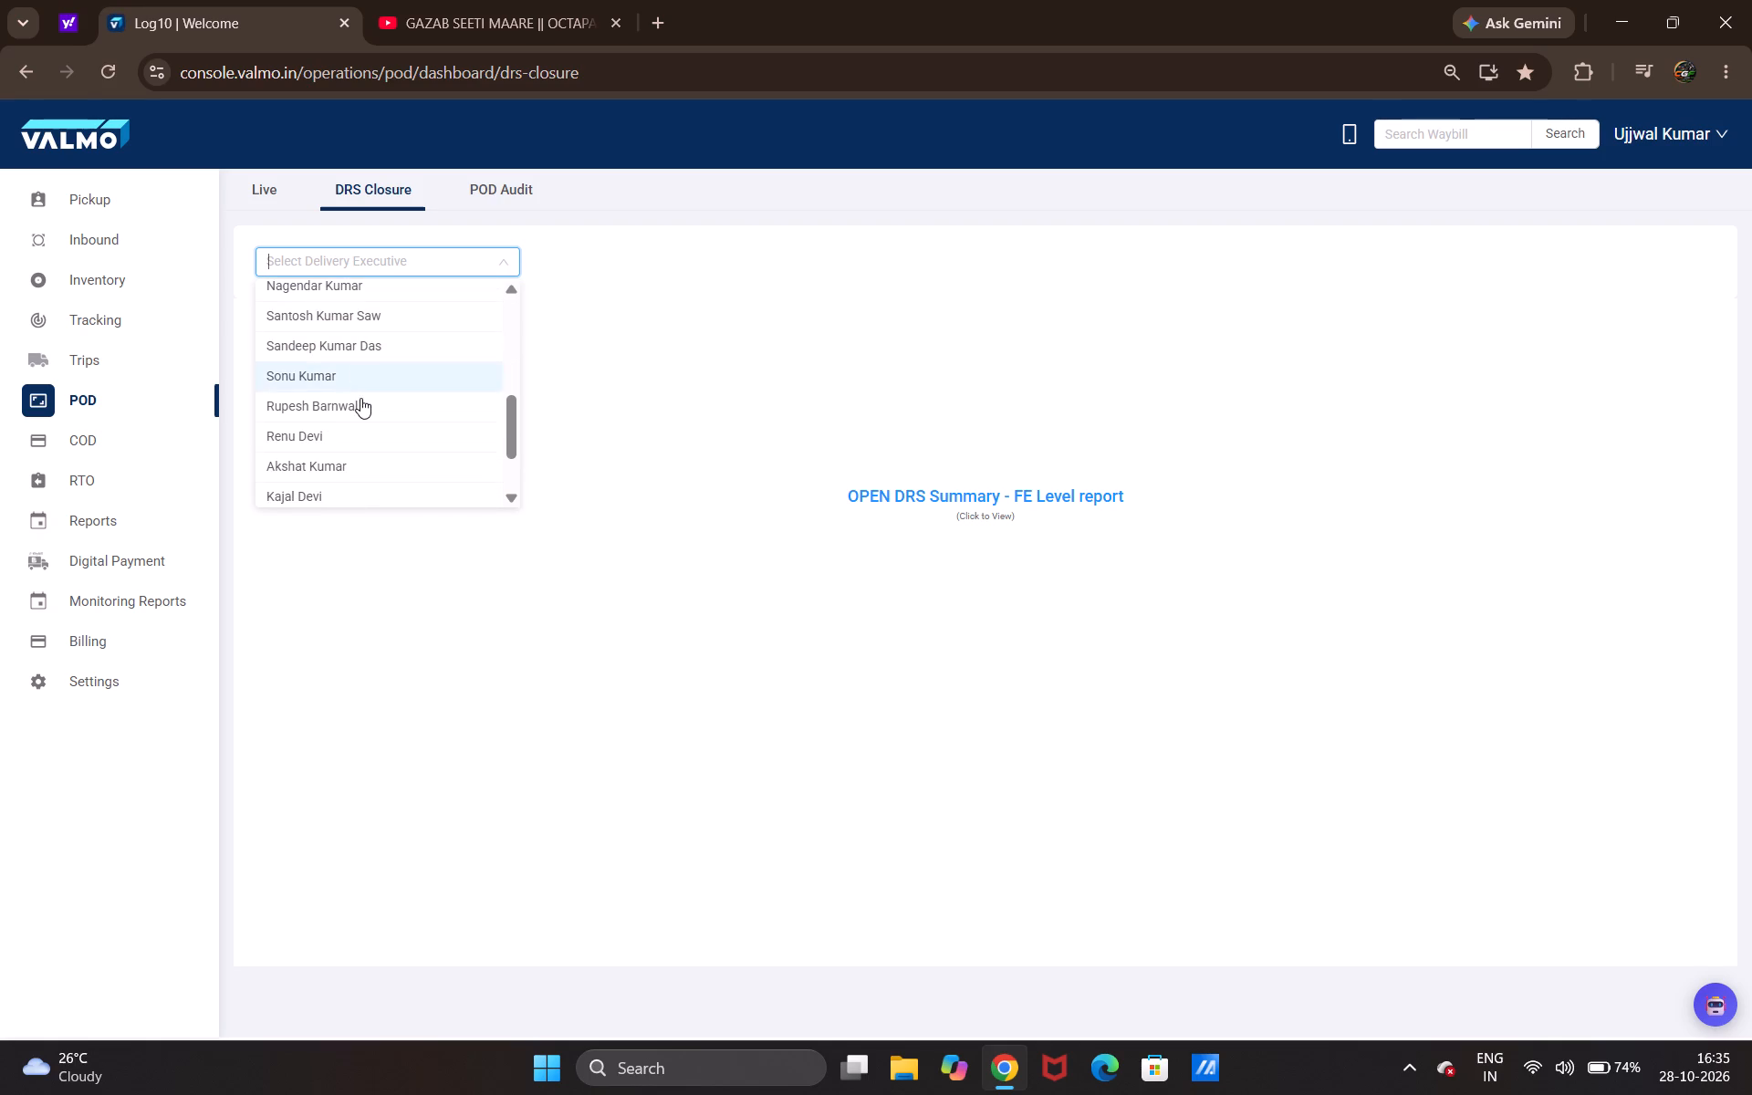
pyautogui.scroll(-1, 357, 406)
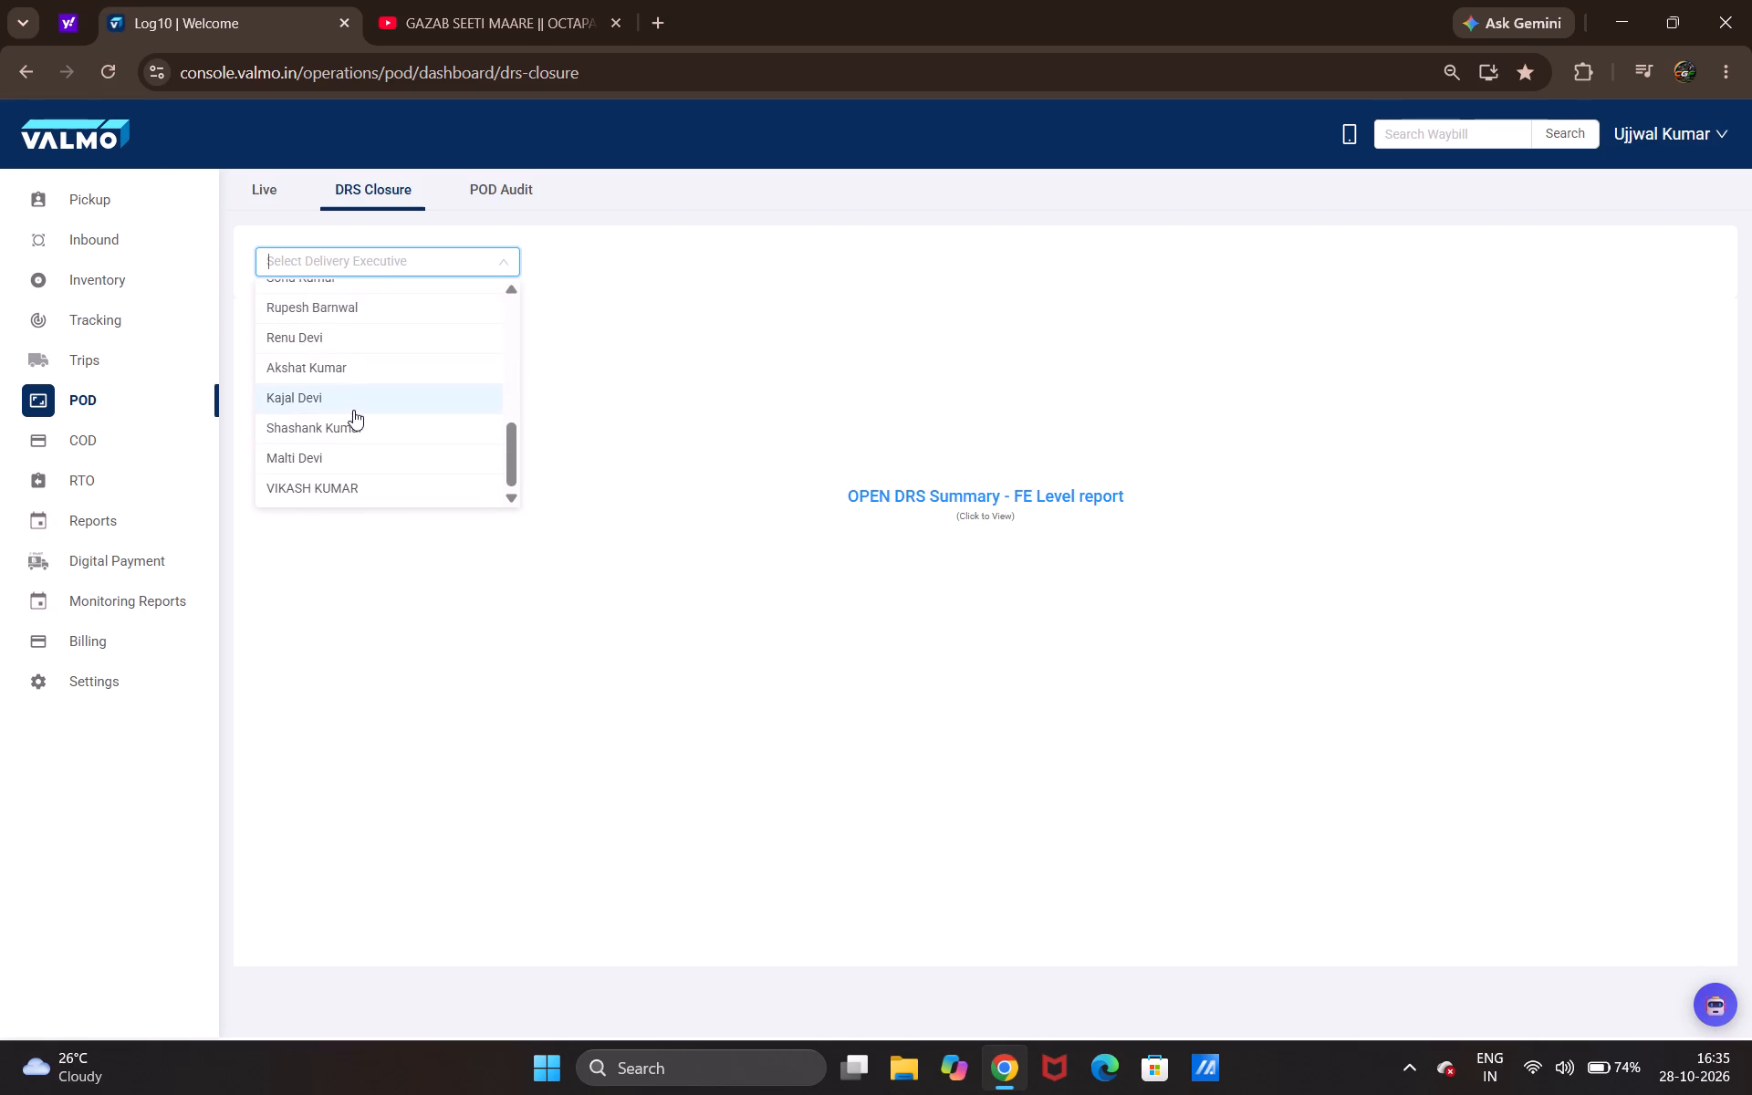
pyautogui.scroll(4, 349, 420)
pyautogui.scroll(-2, 364, 412)
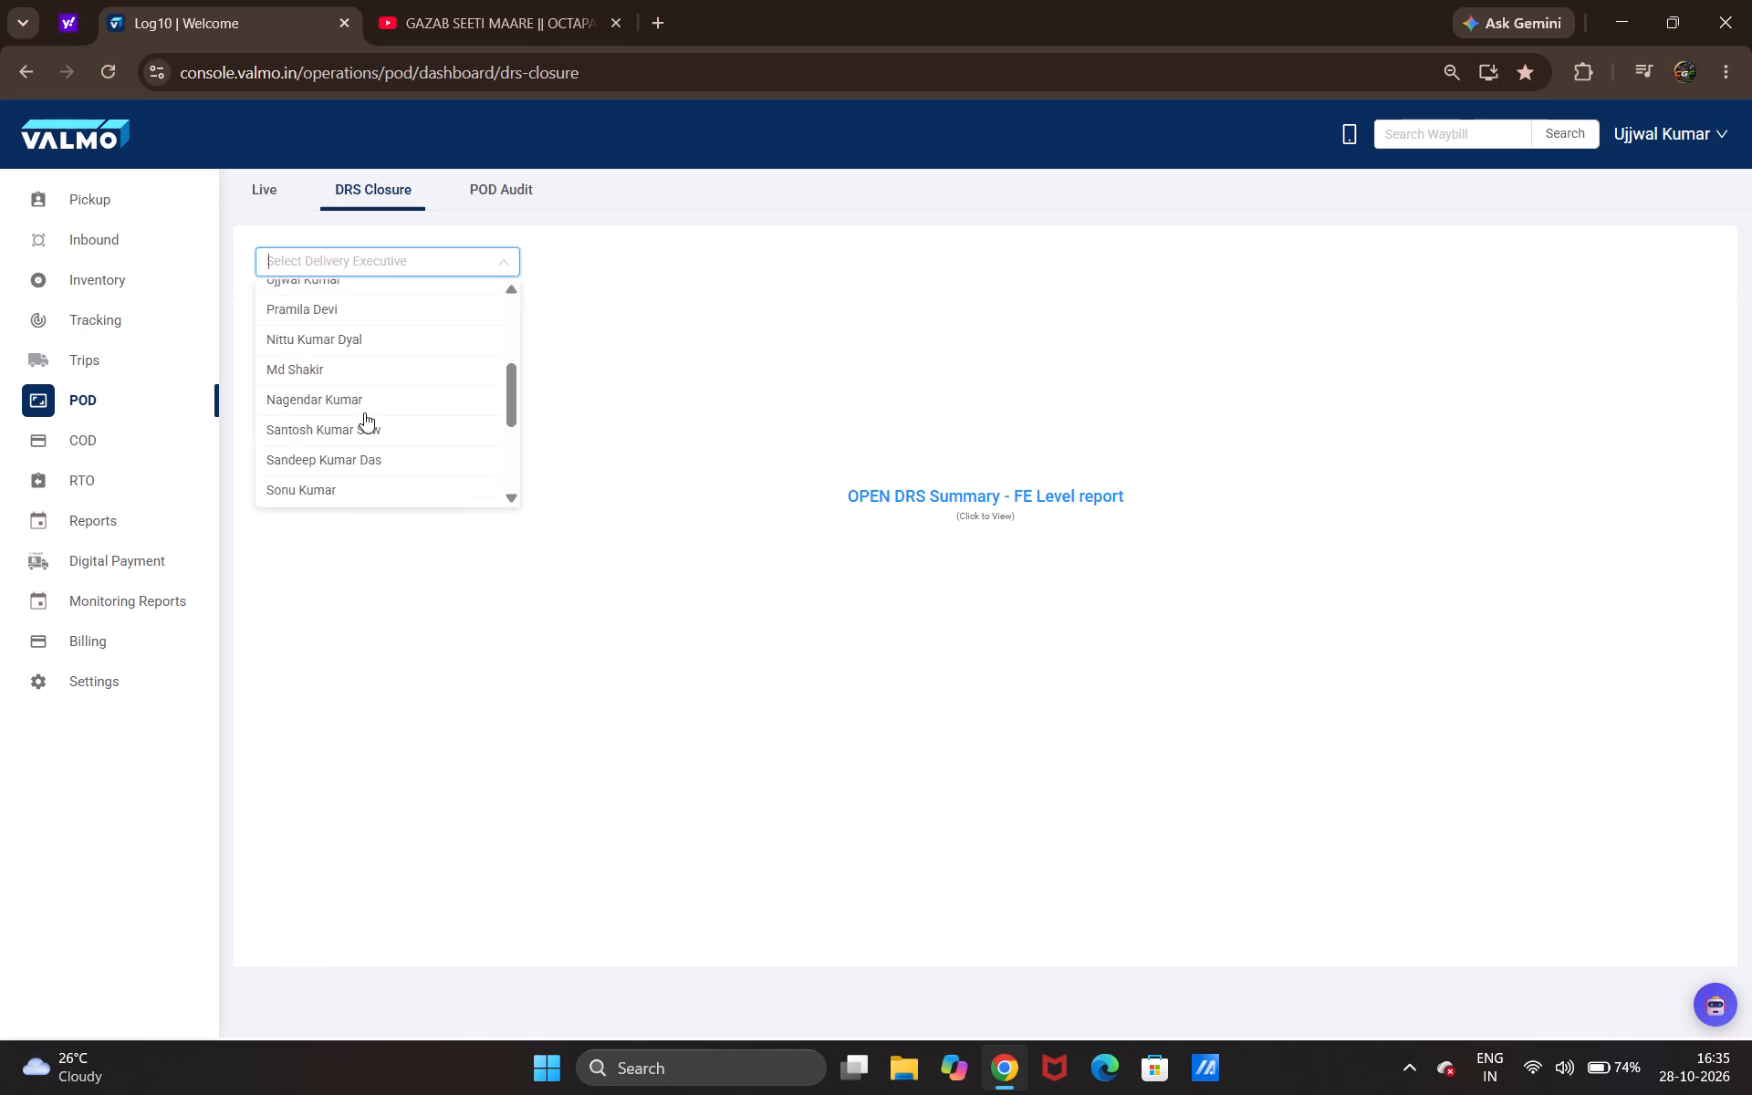
pyautogui.scroll(-2, 364, 412)
pyautogui.click(375, 326)
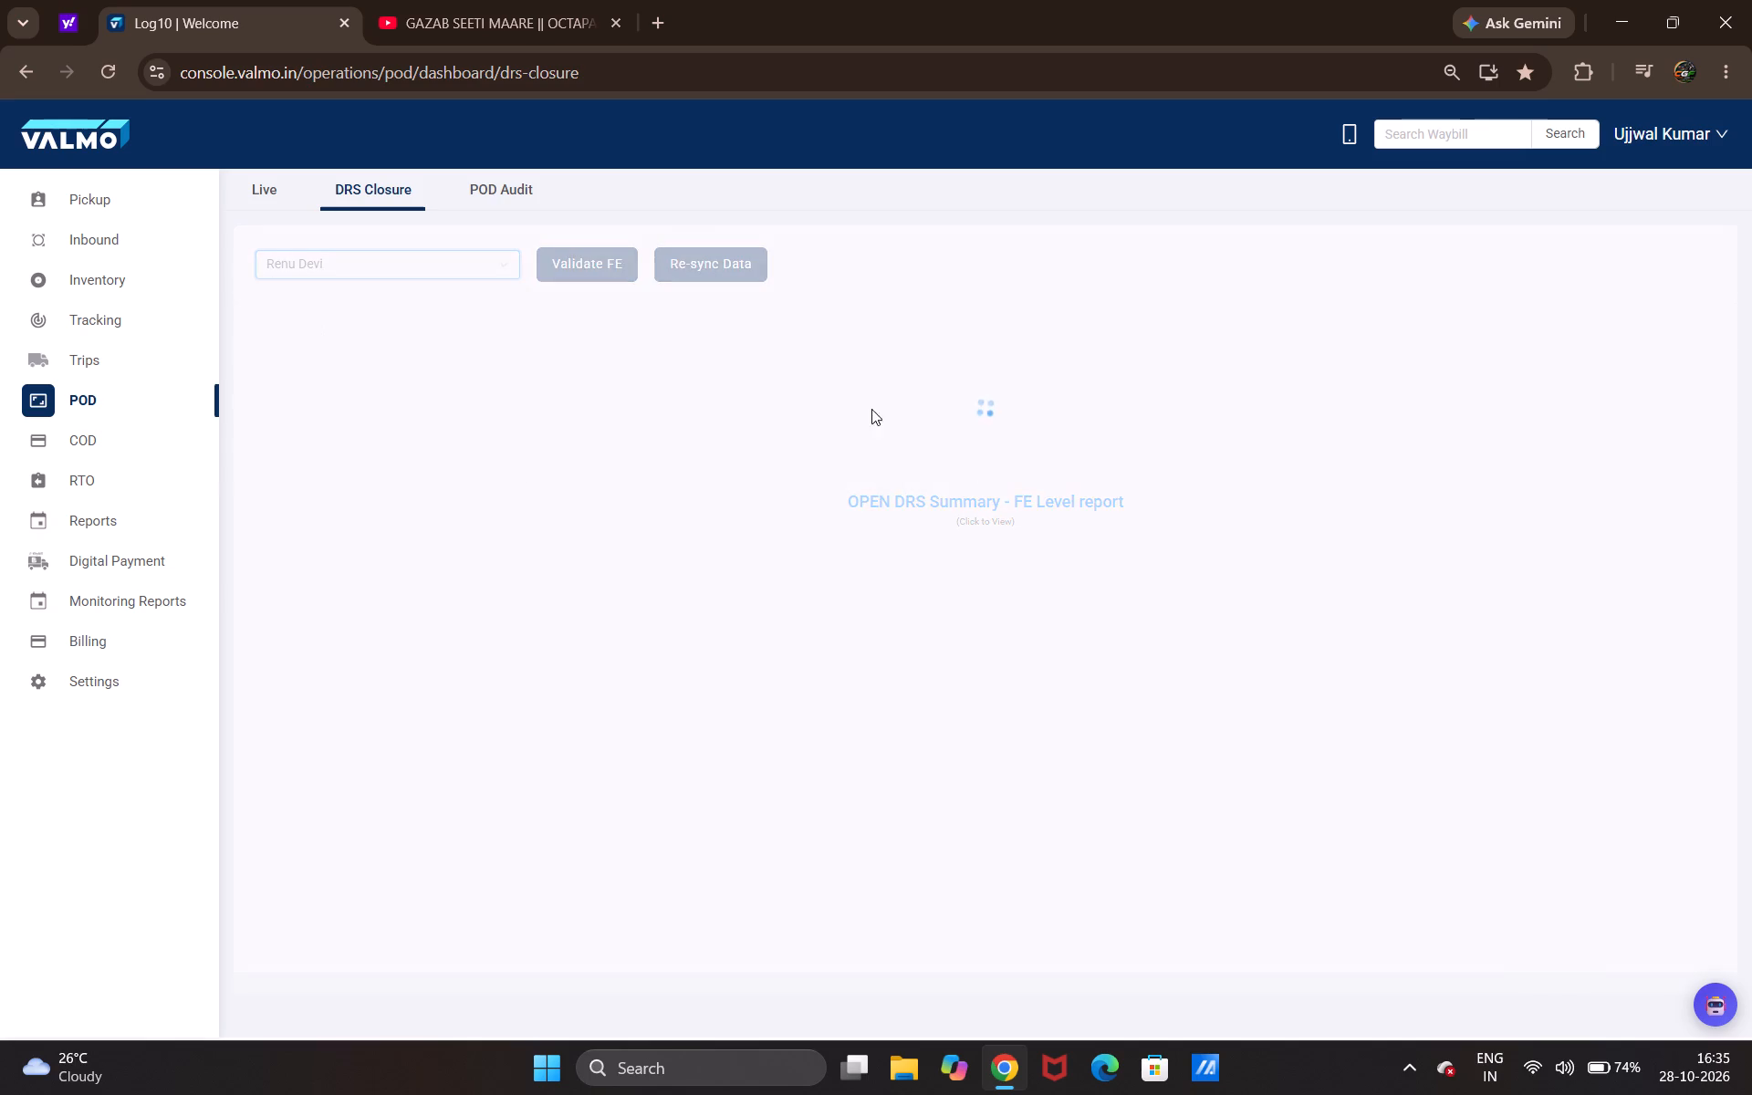
# Set the DRS closure scan type to Scan RVP Shipments.
pyautogui.click(421, 413)
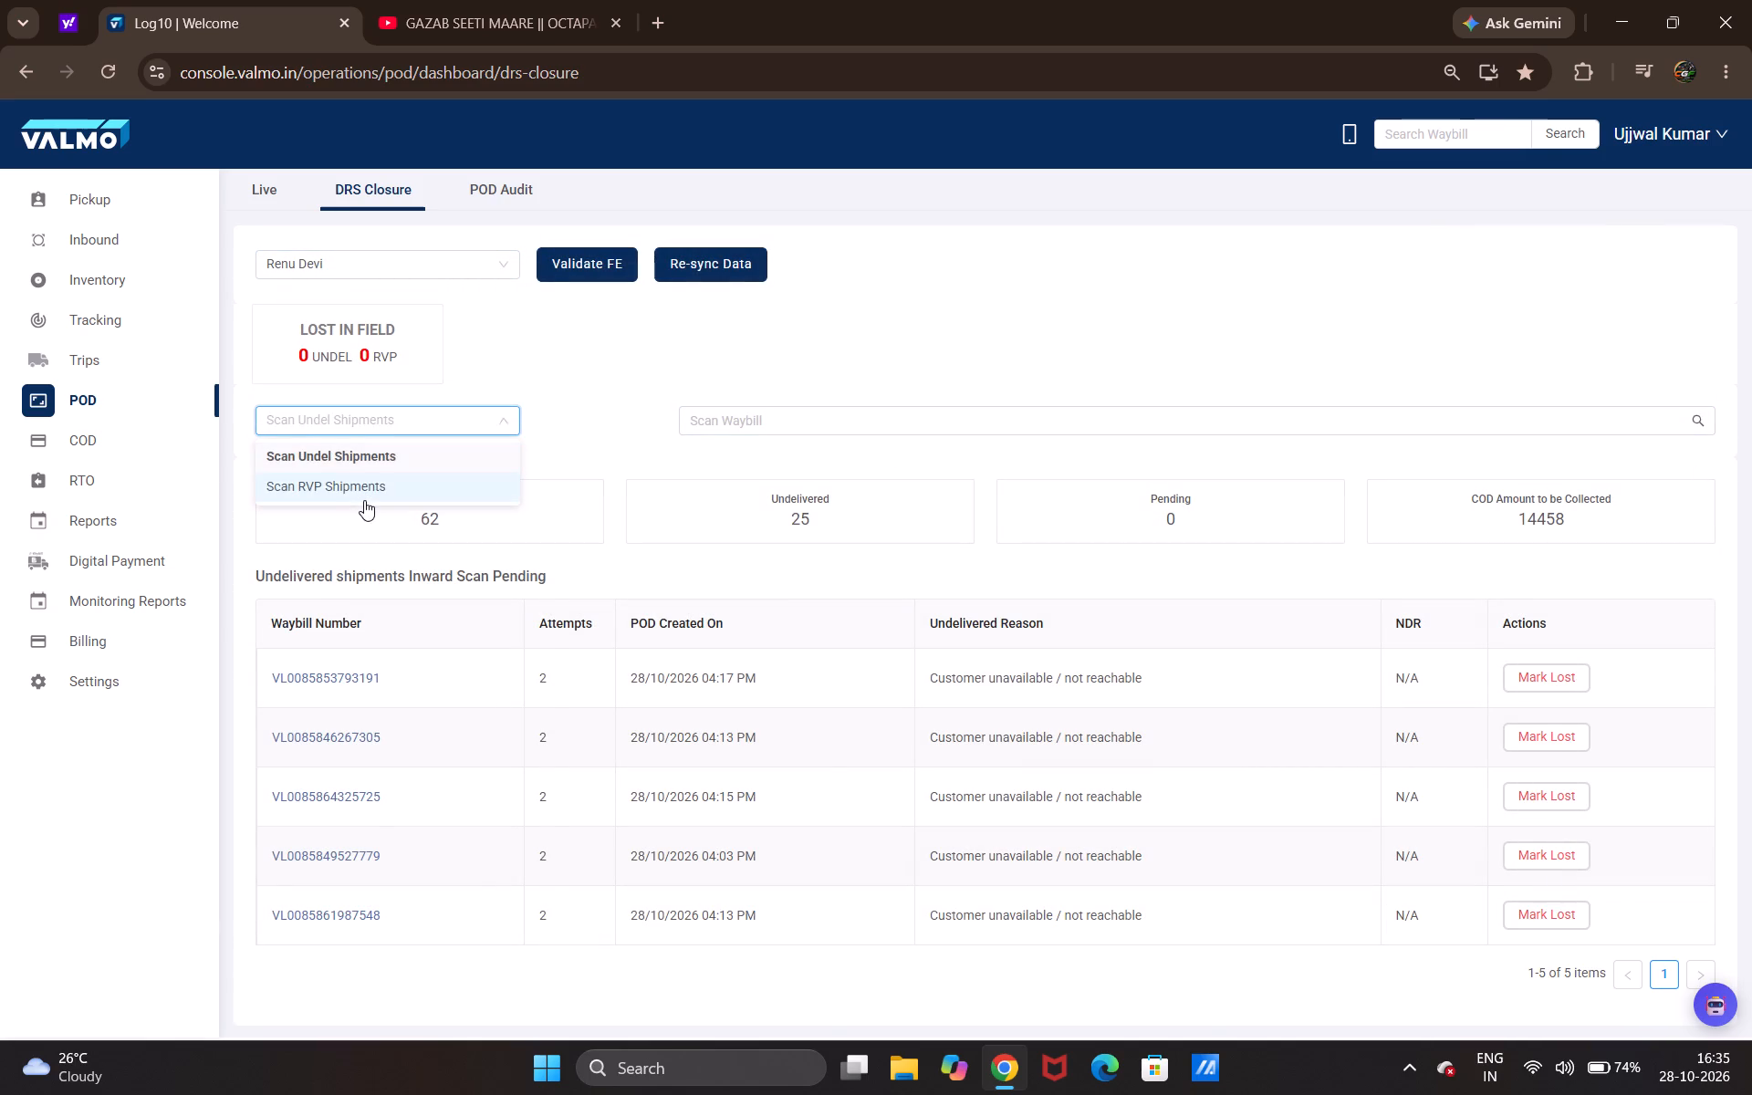
pyautogui.click(361, 496)
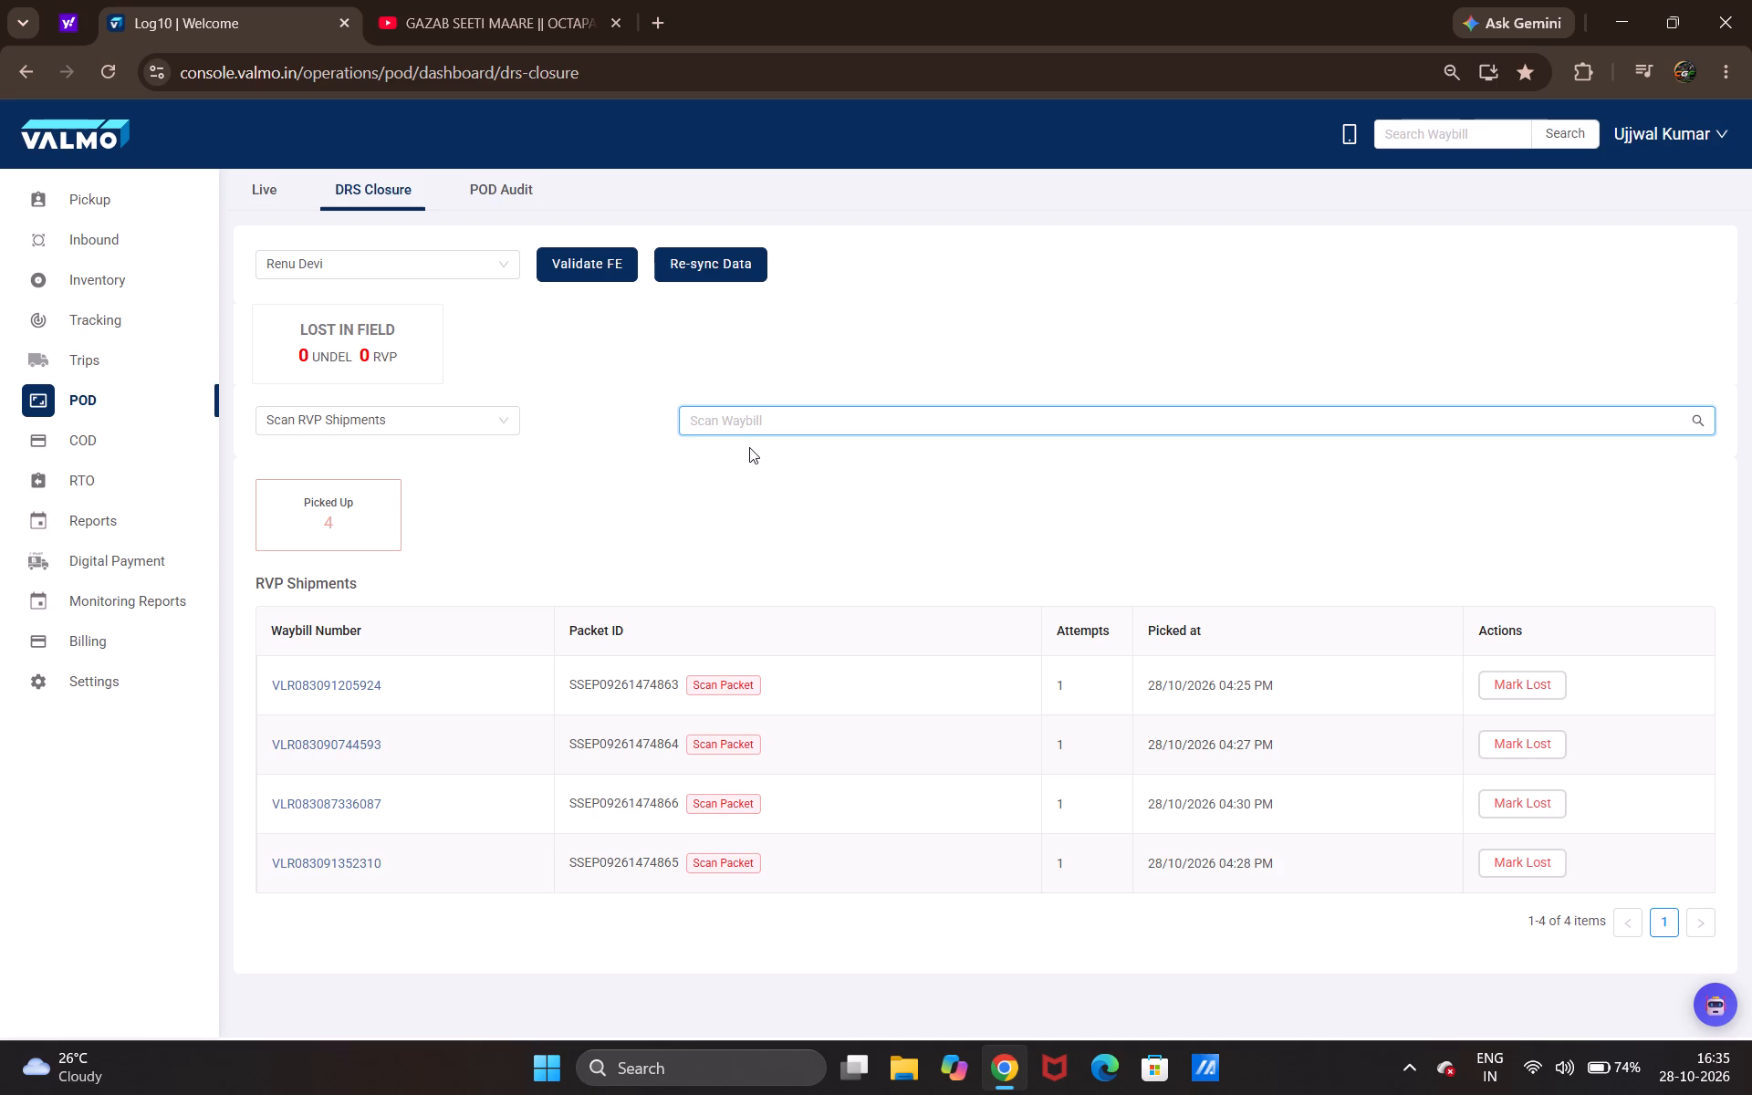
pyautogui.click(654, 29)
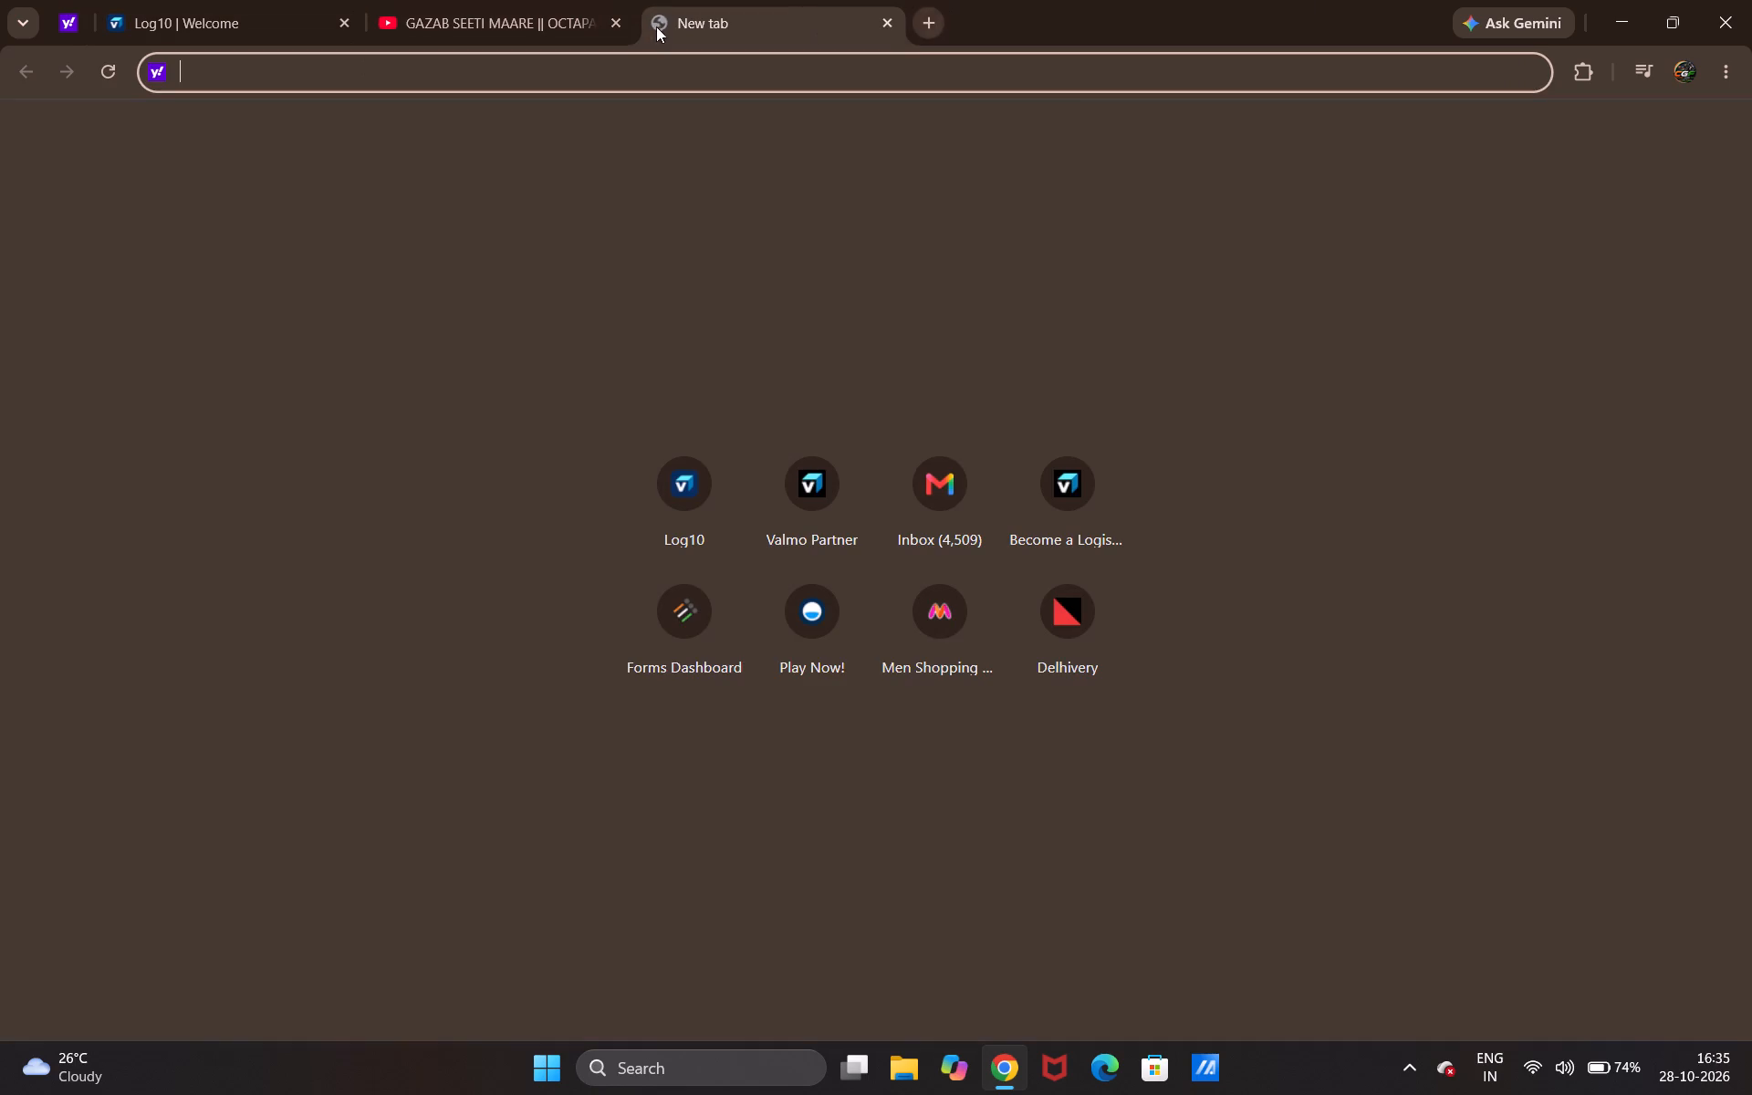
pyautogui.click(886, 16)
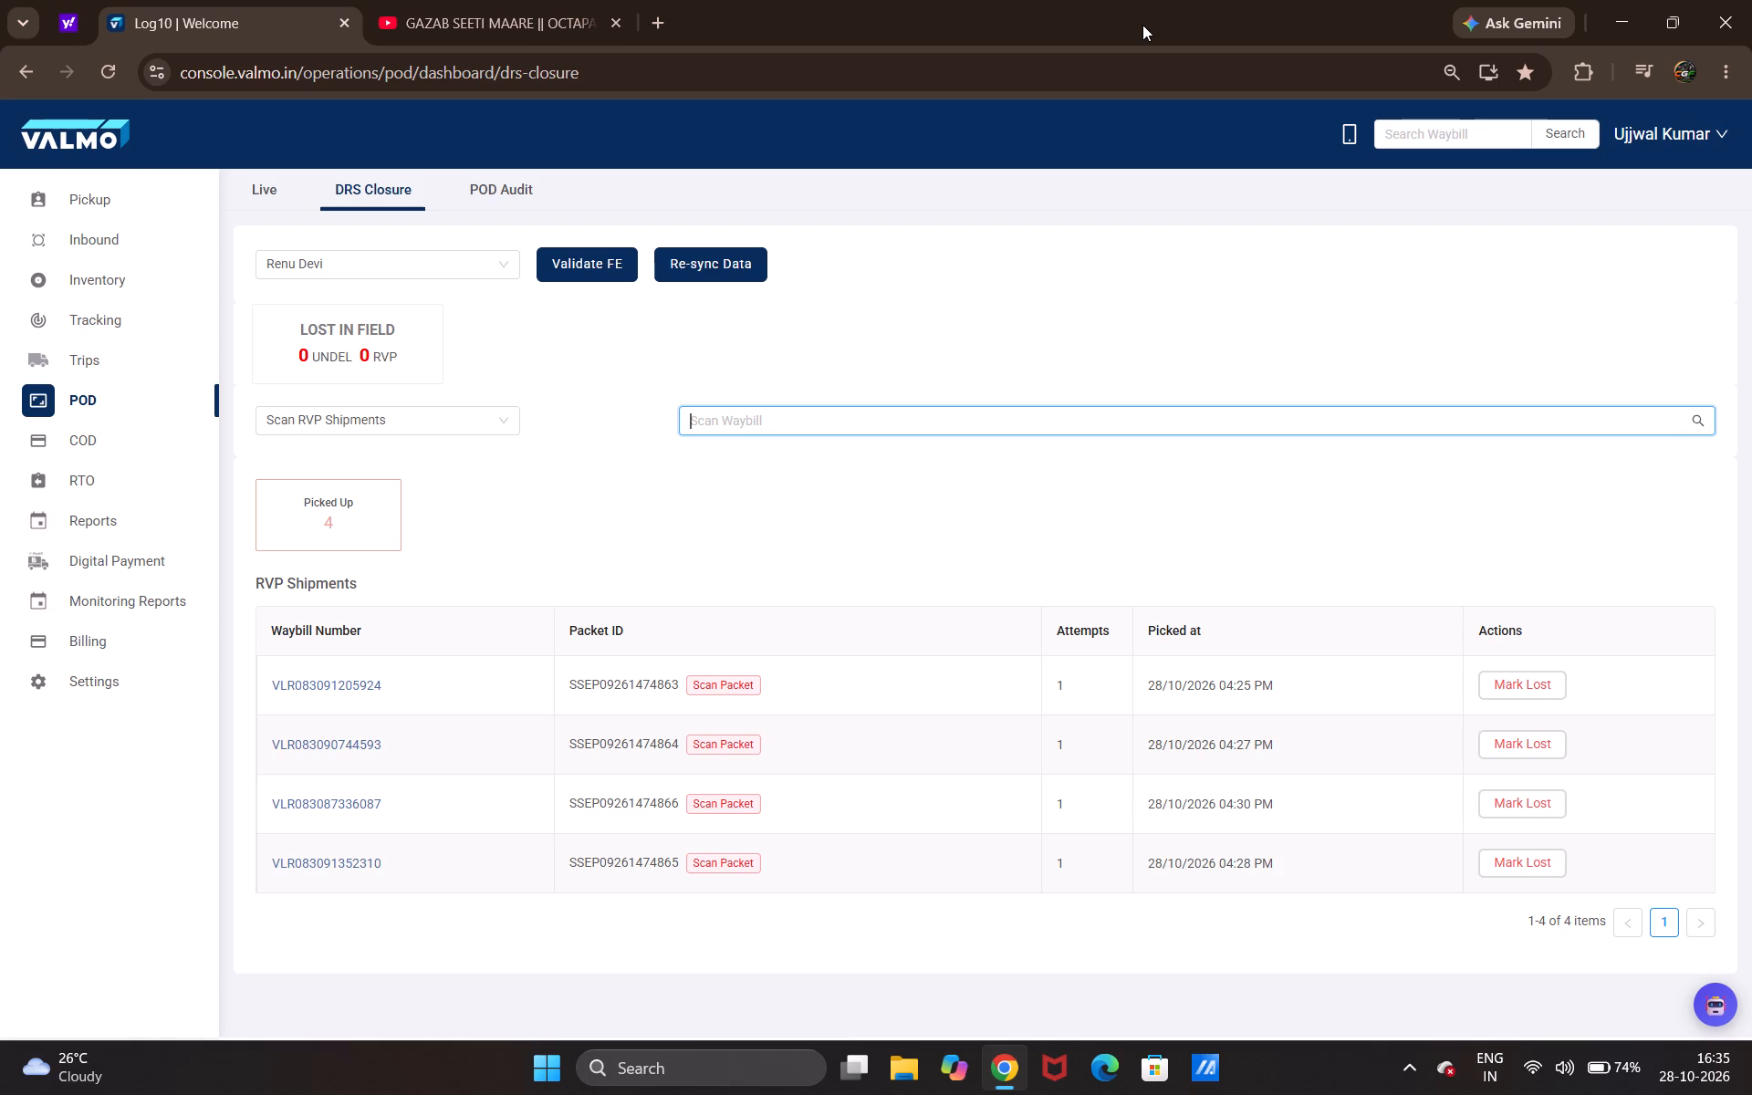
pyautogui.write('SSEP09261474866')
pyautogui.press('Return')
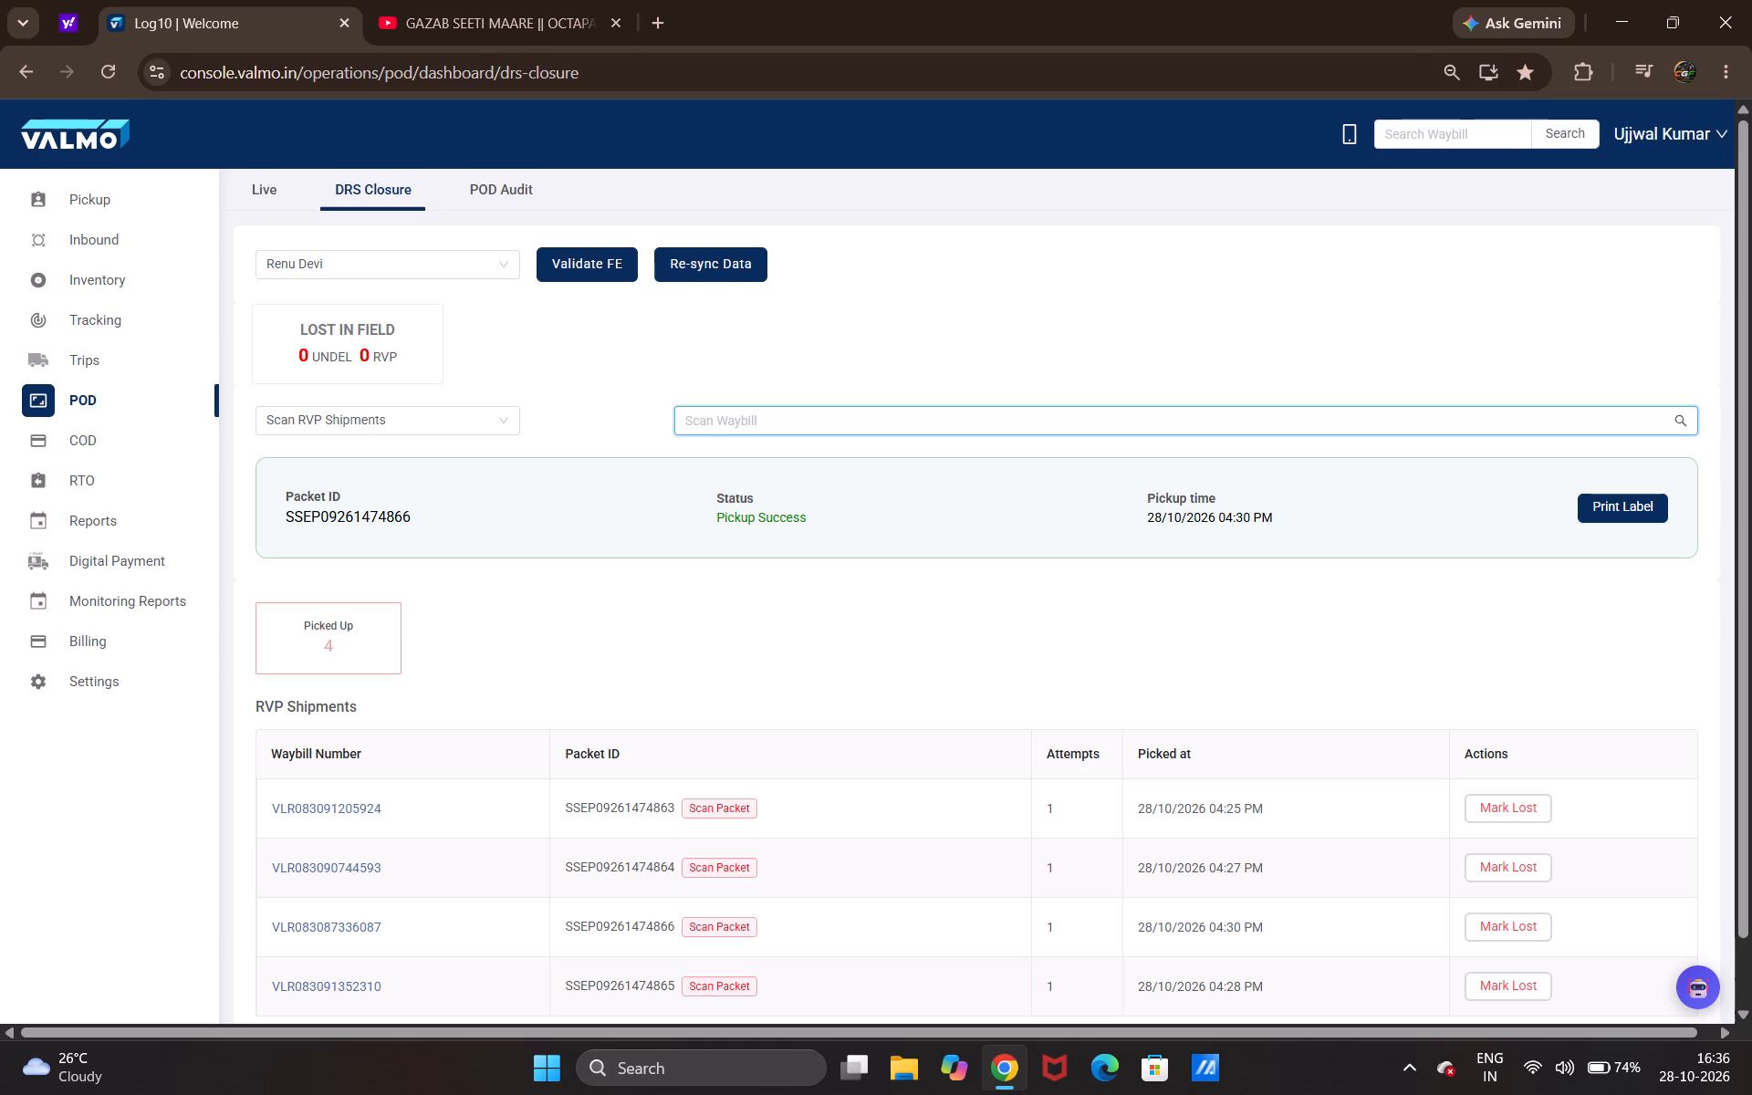
pyautogui.click(1632, 509)
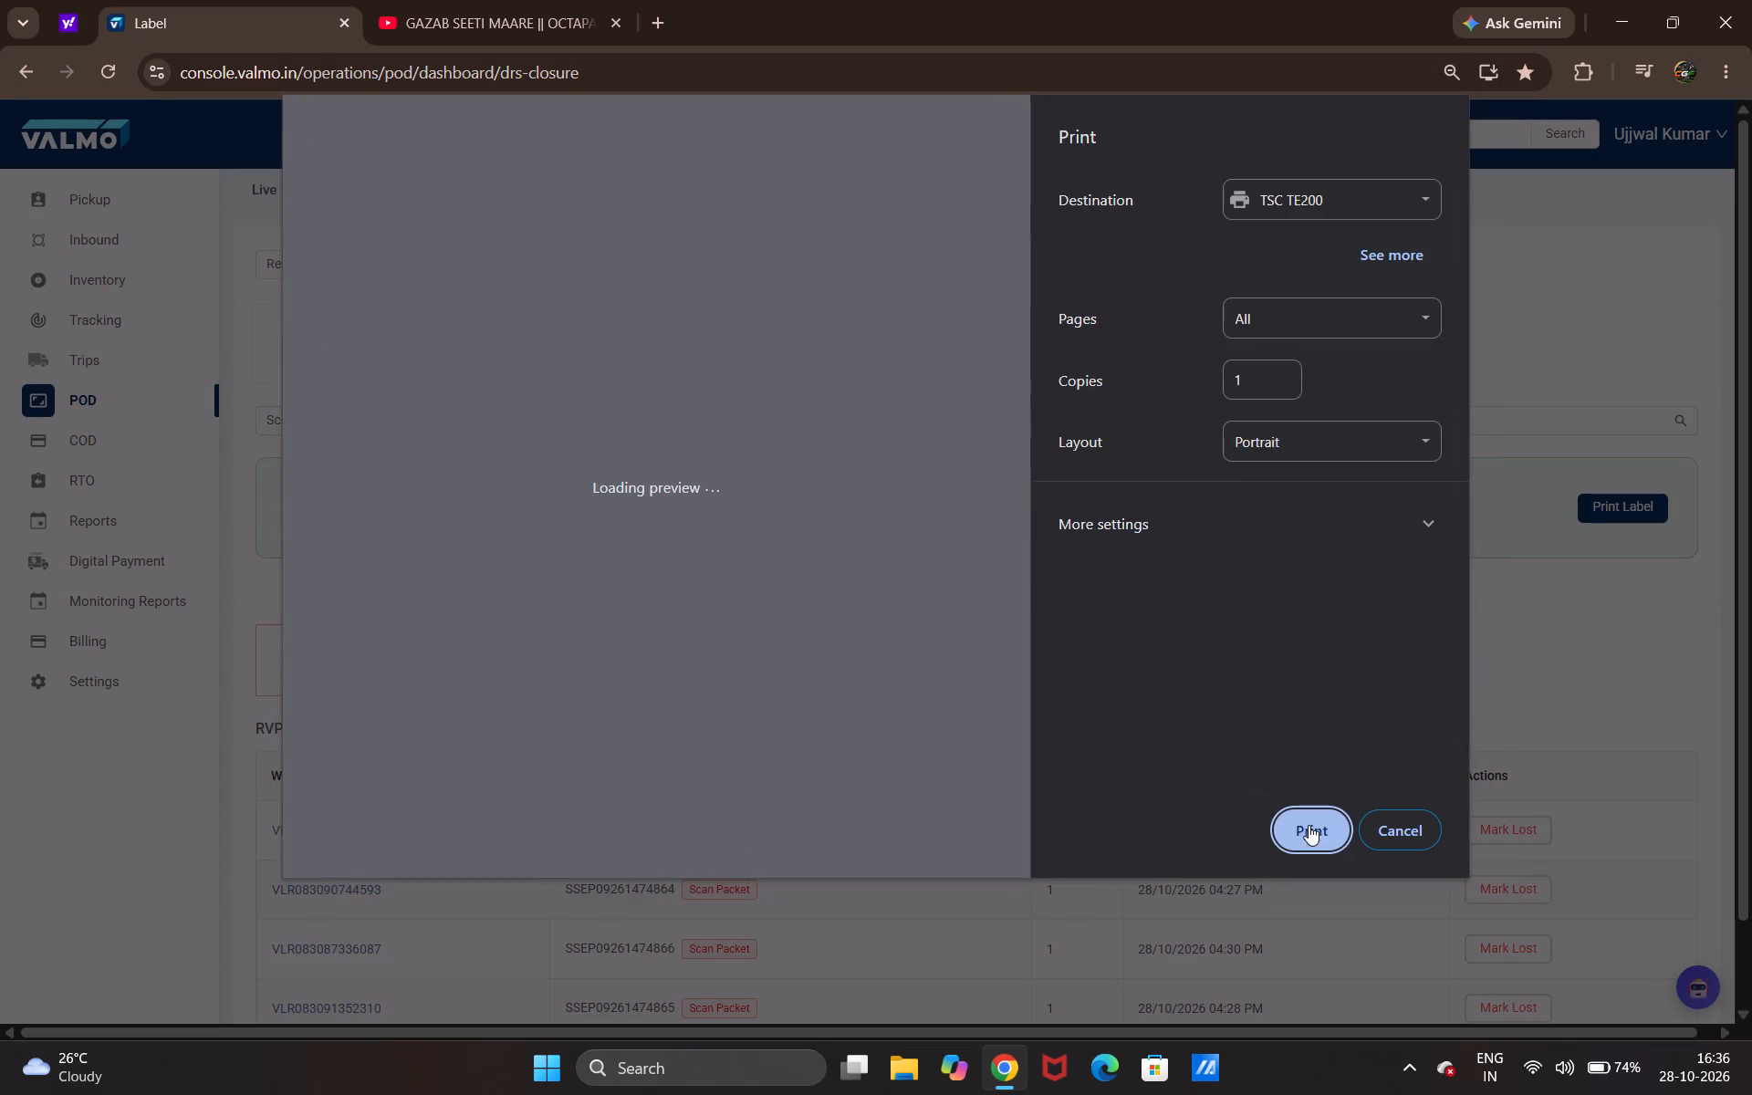
pyautogui.click(1309, 825)
pyautogui.click(1008, 423)
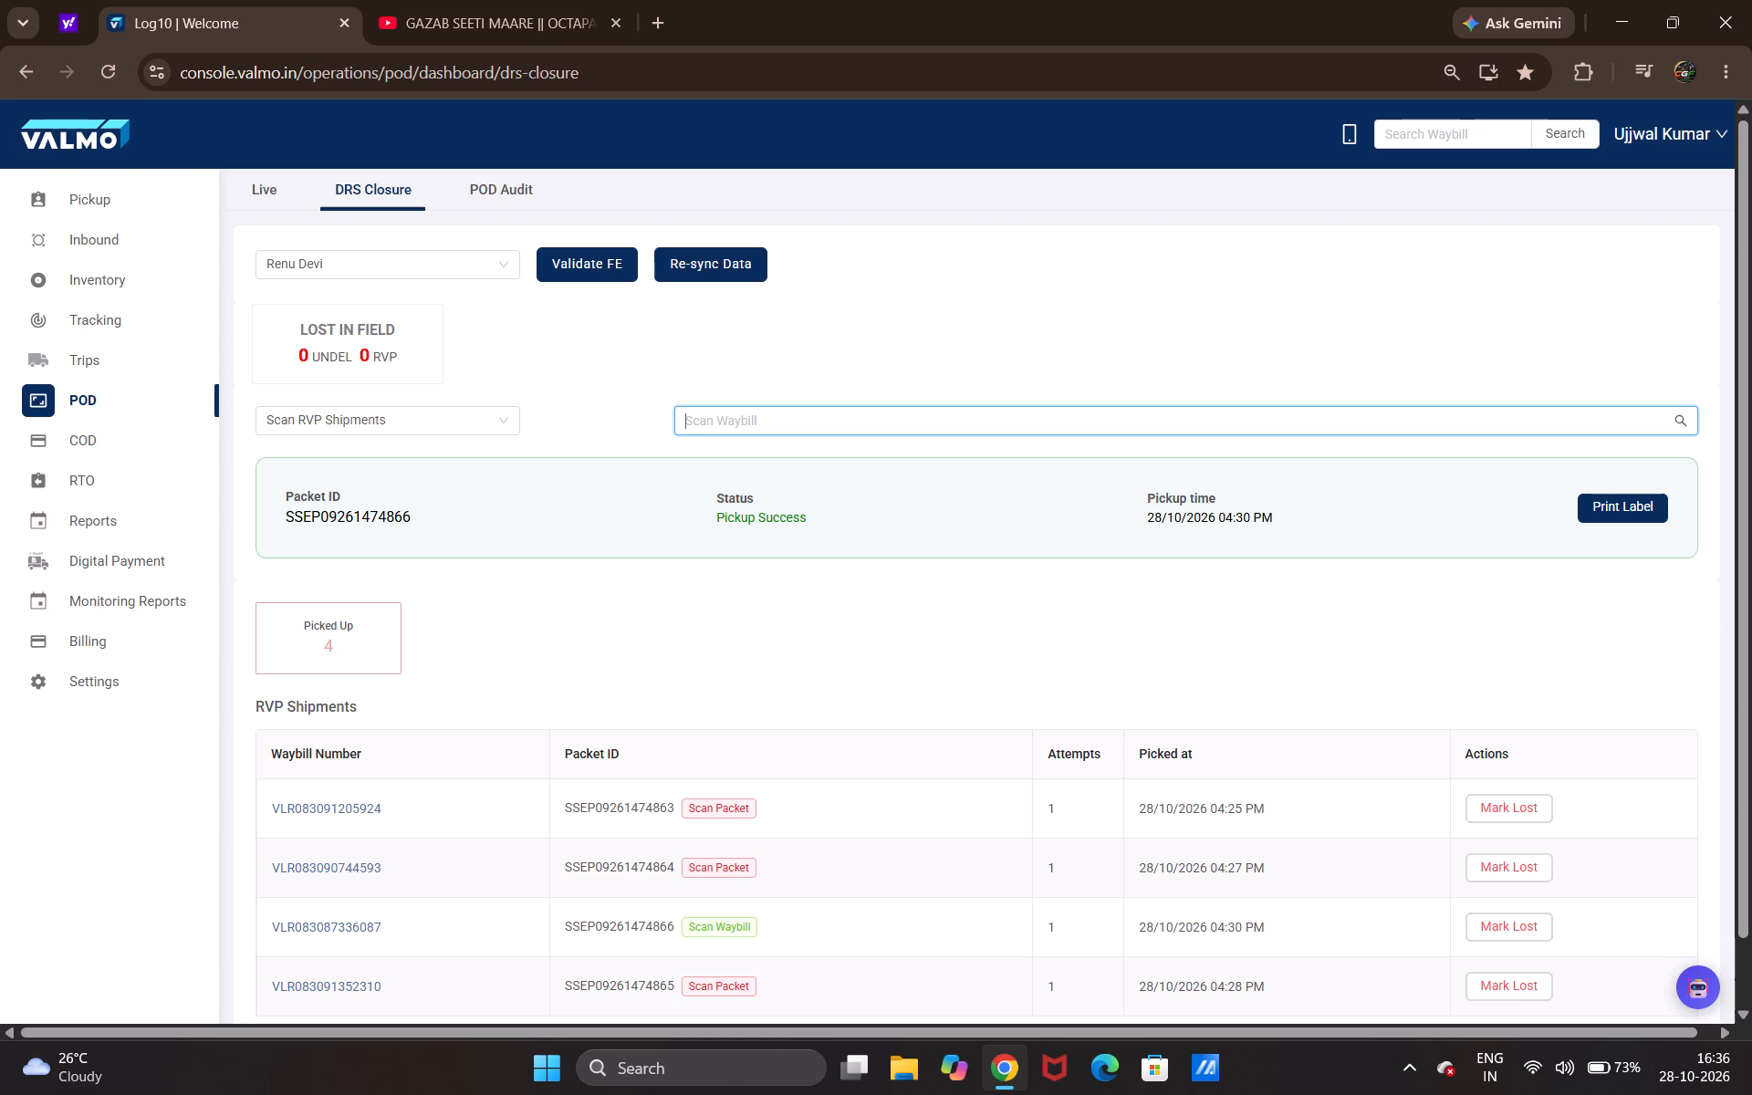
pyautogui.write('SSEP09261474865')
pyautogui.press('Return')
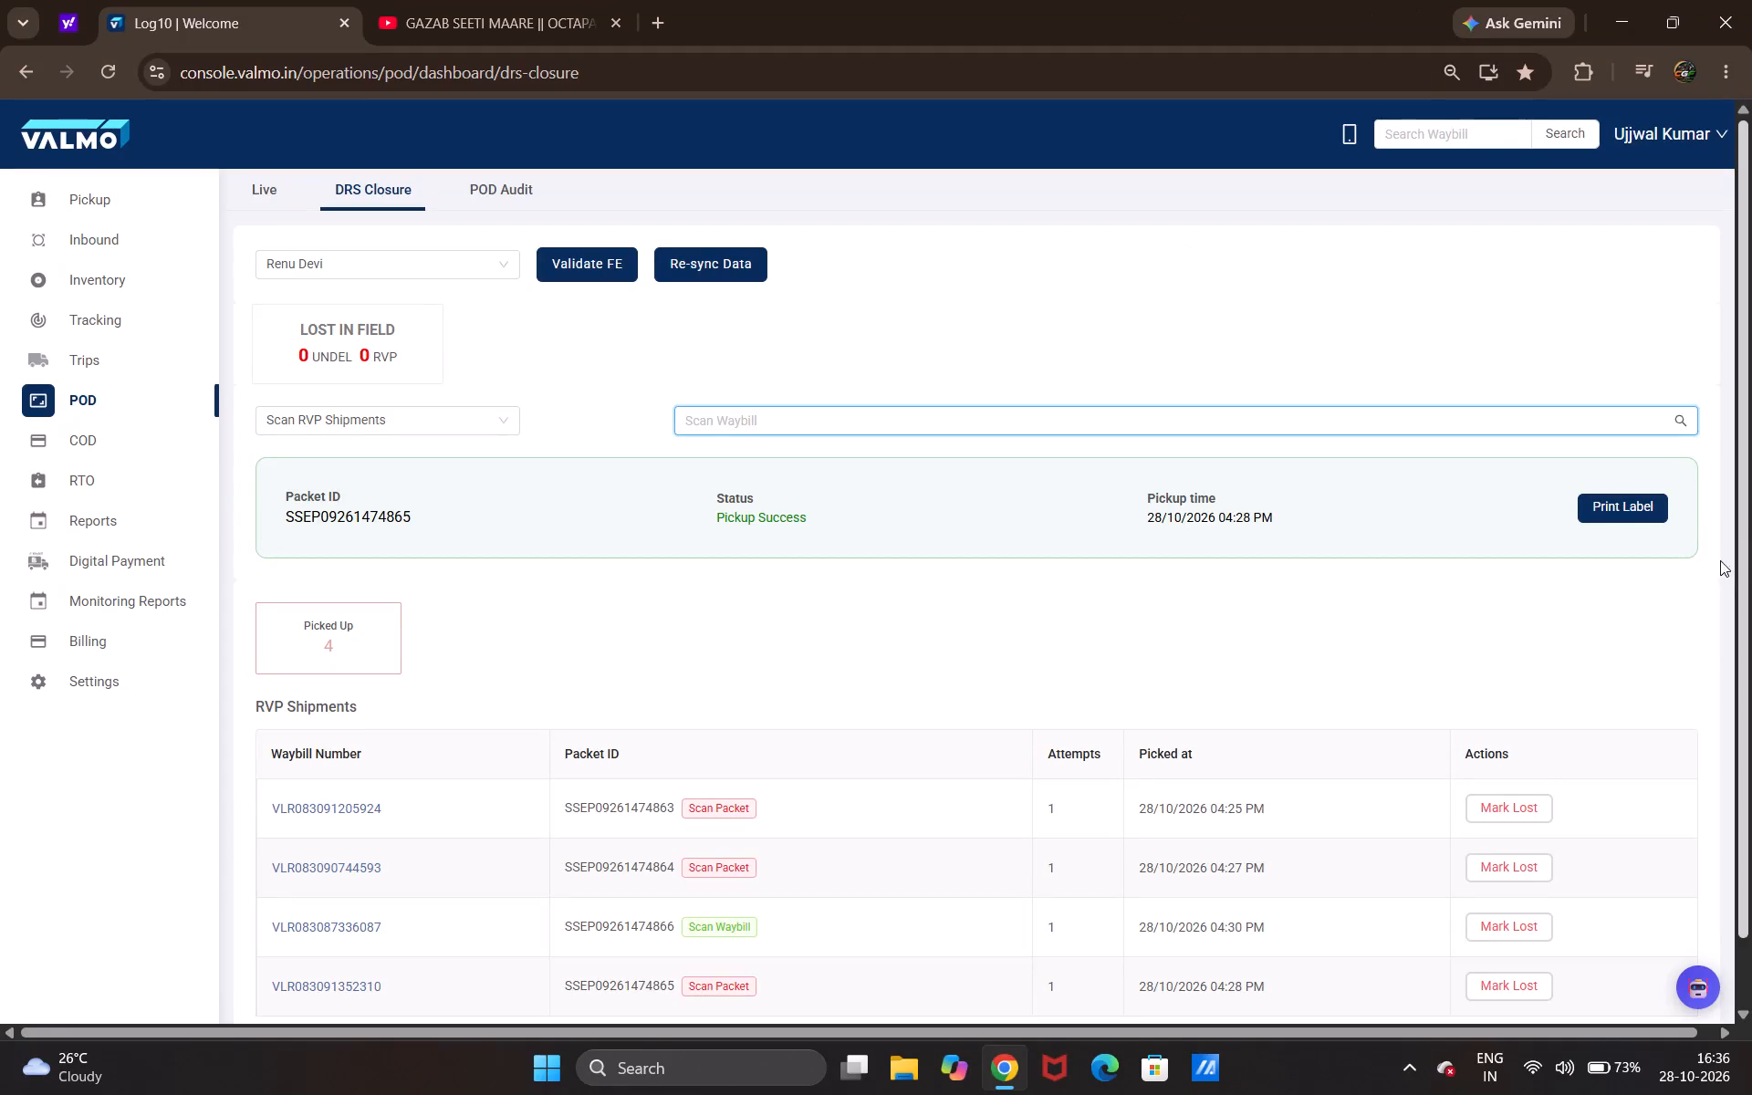
pyautogui.click(1625, 494)
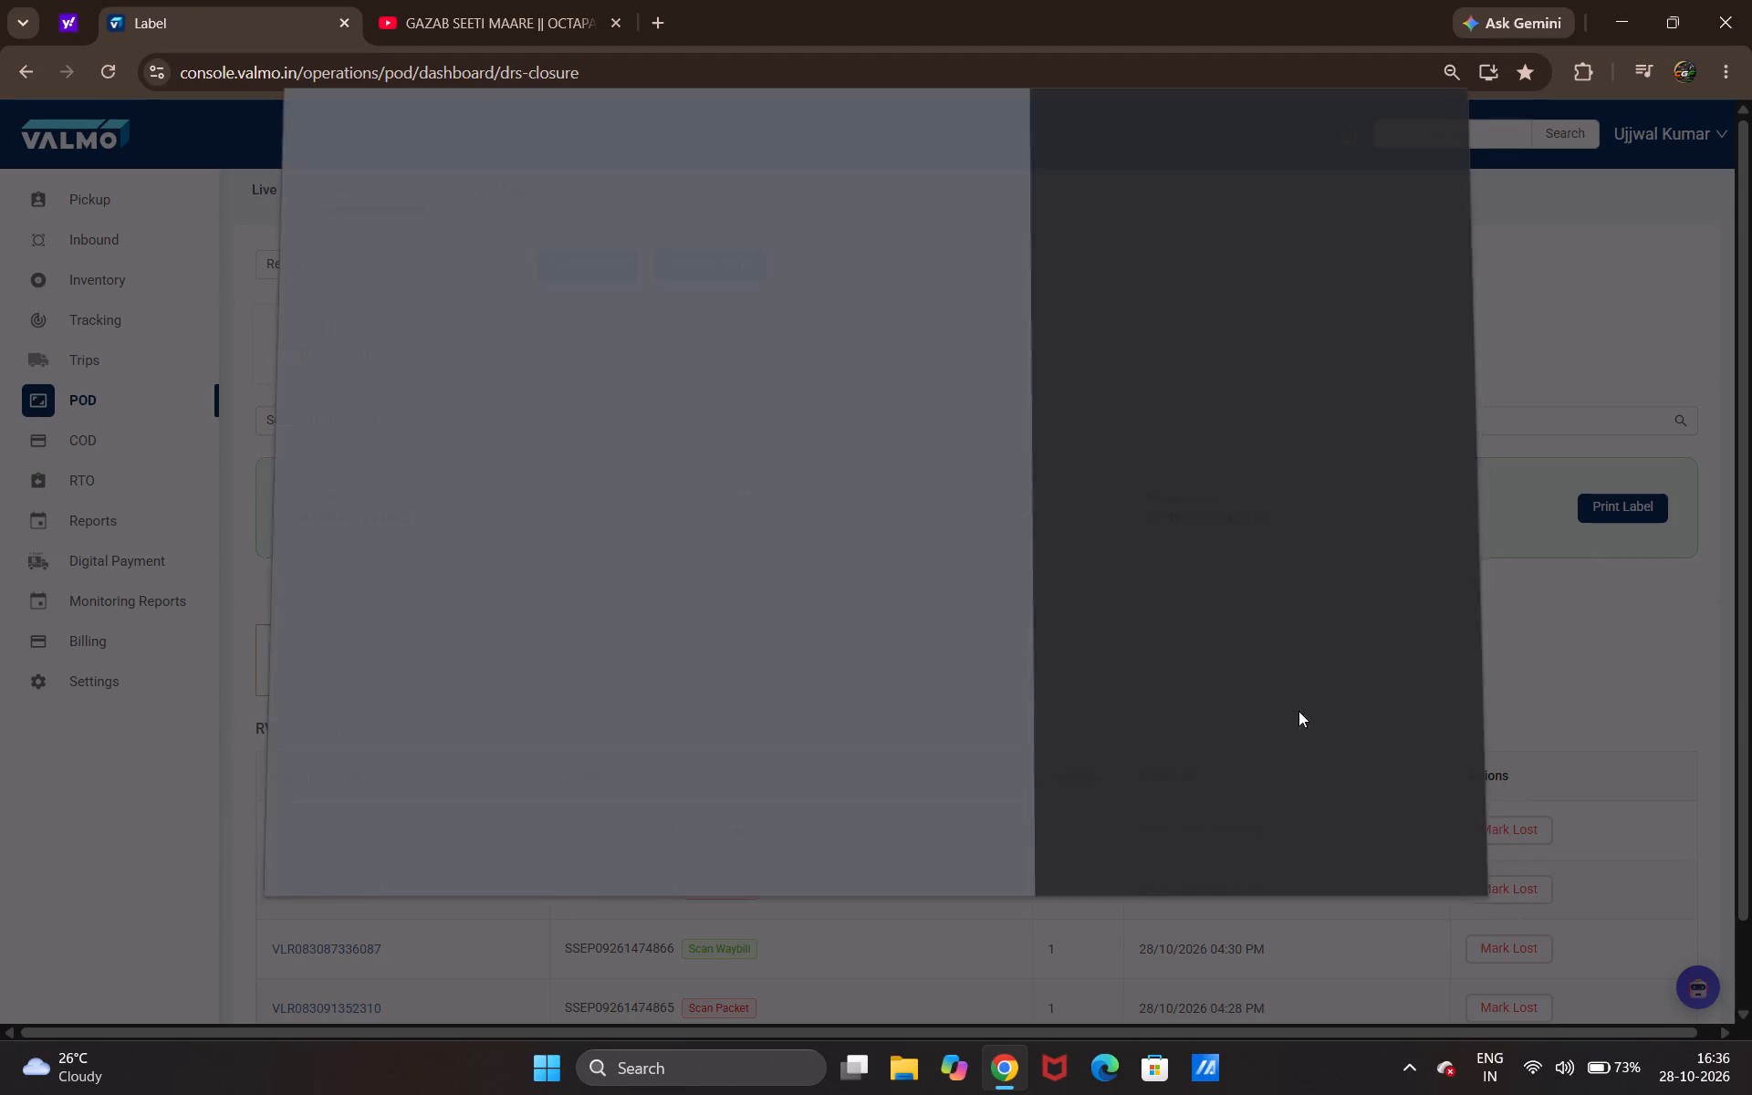
pyautogui.click(1297, 824)
pyautogui.click(1006, 417)
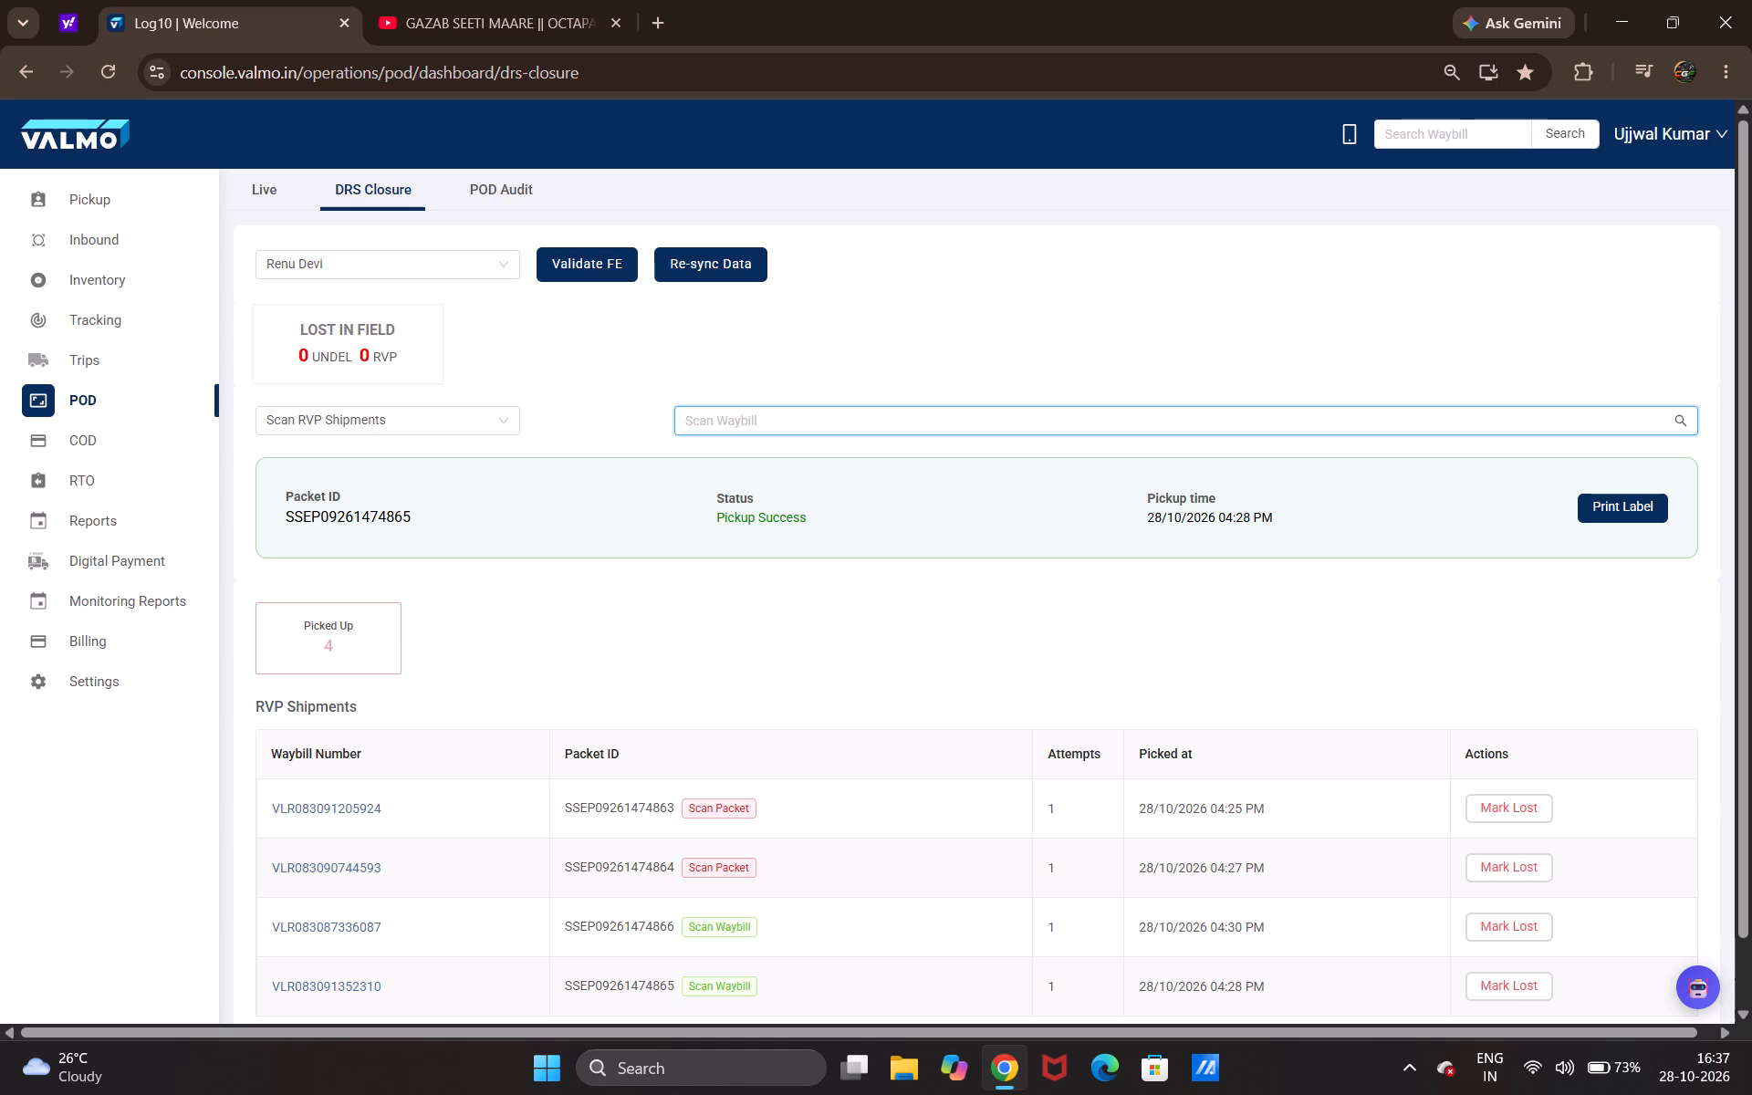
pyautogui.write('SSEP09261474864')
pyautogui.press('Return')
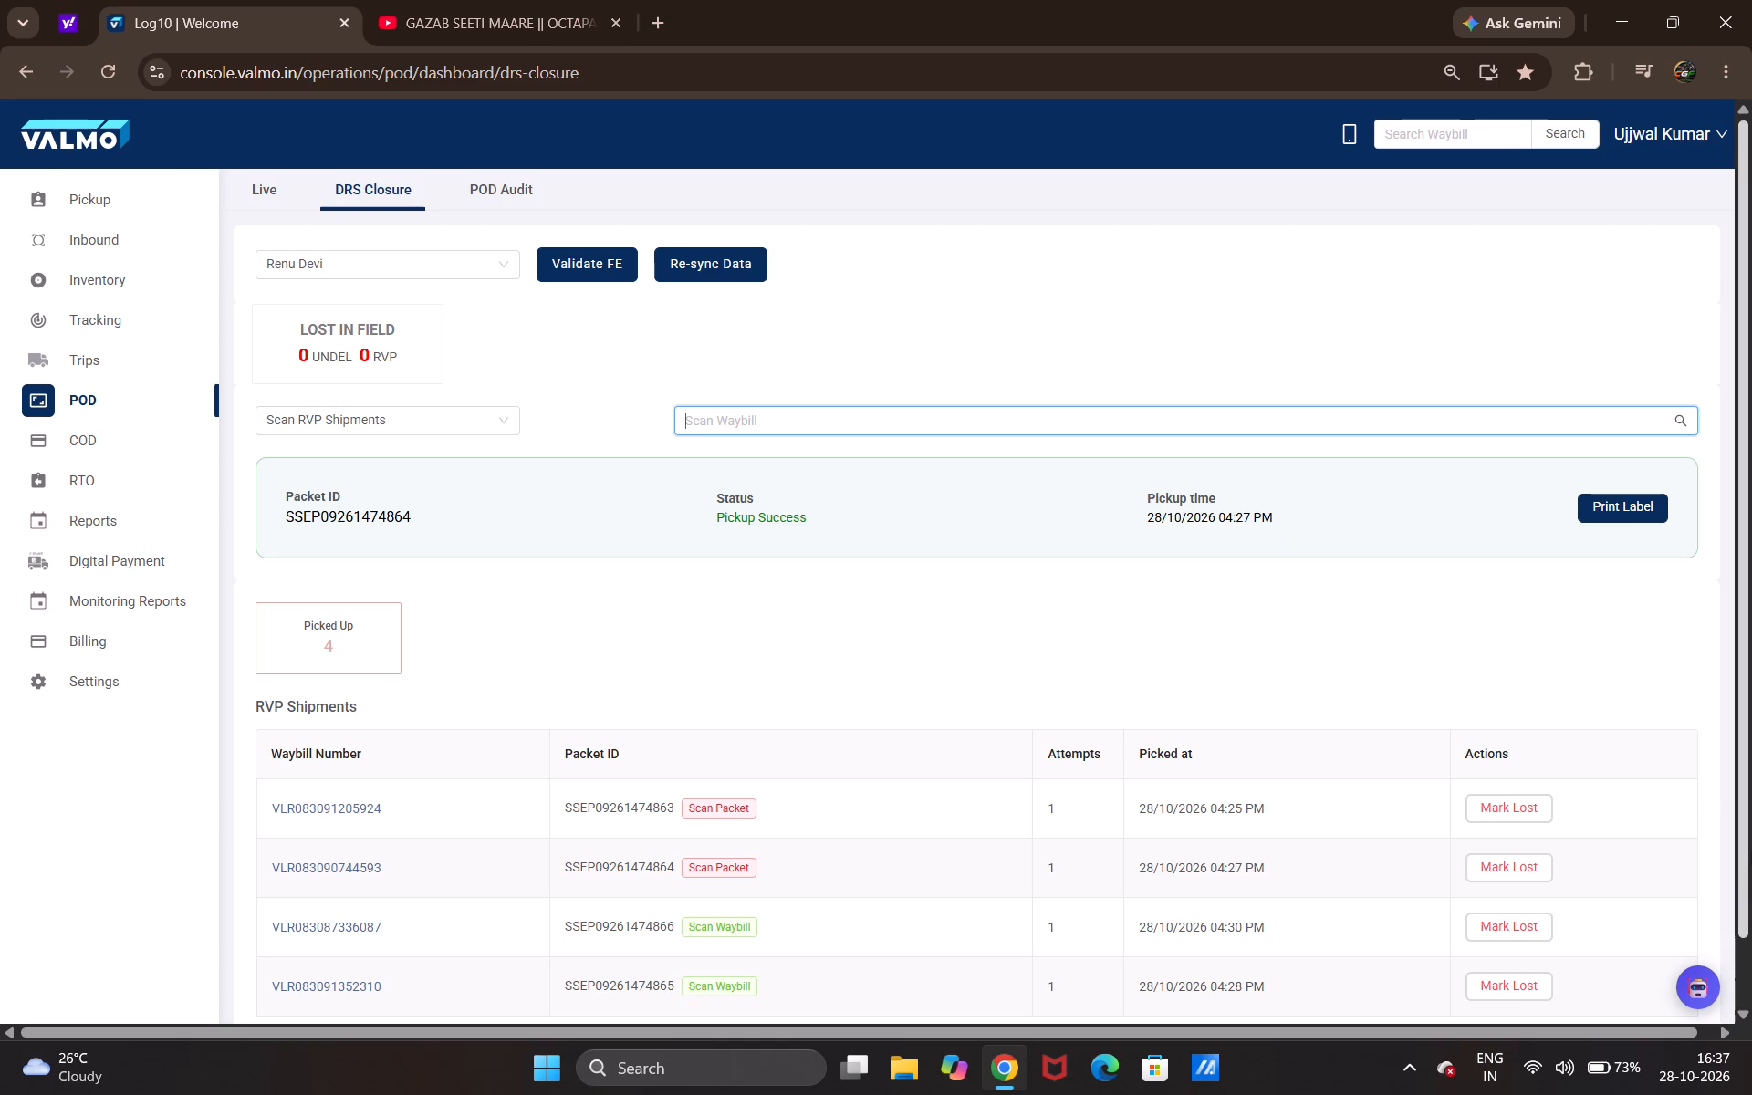
pyautogui.click(1615, 516)
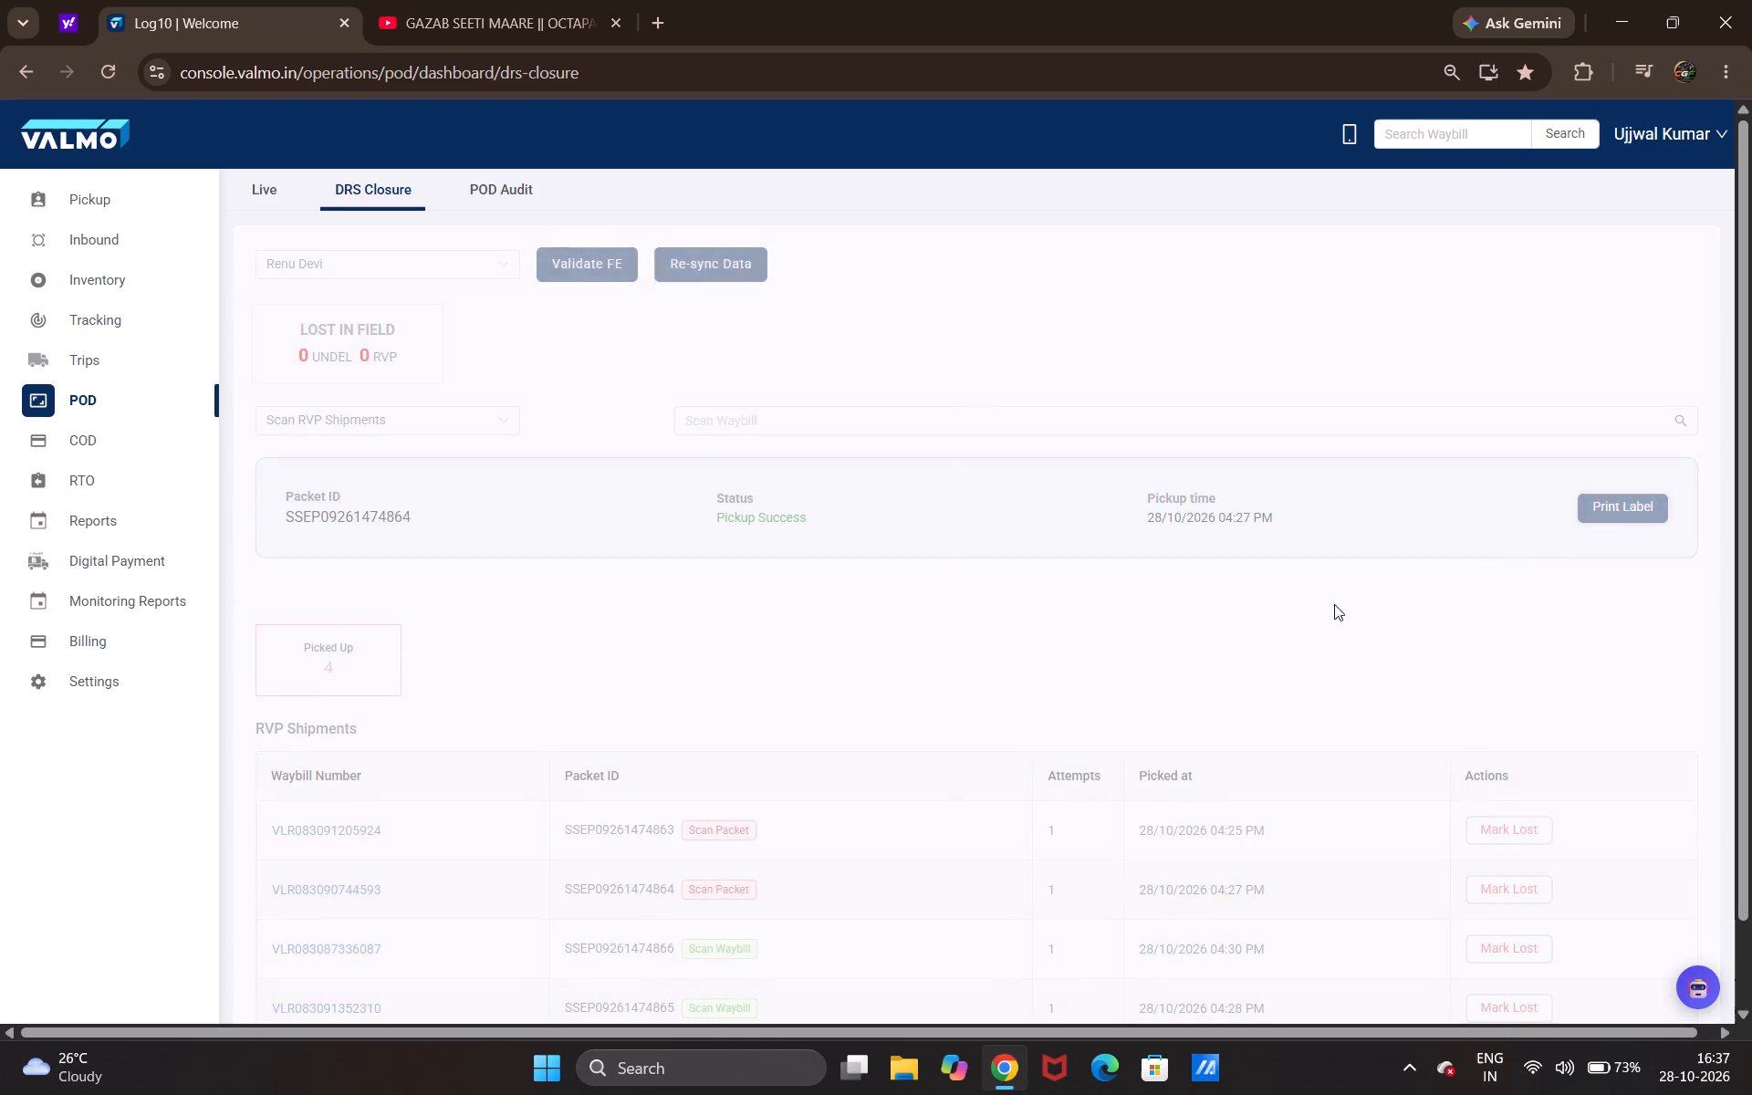
pyautogui.click(1330, 834)
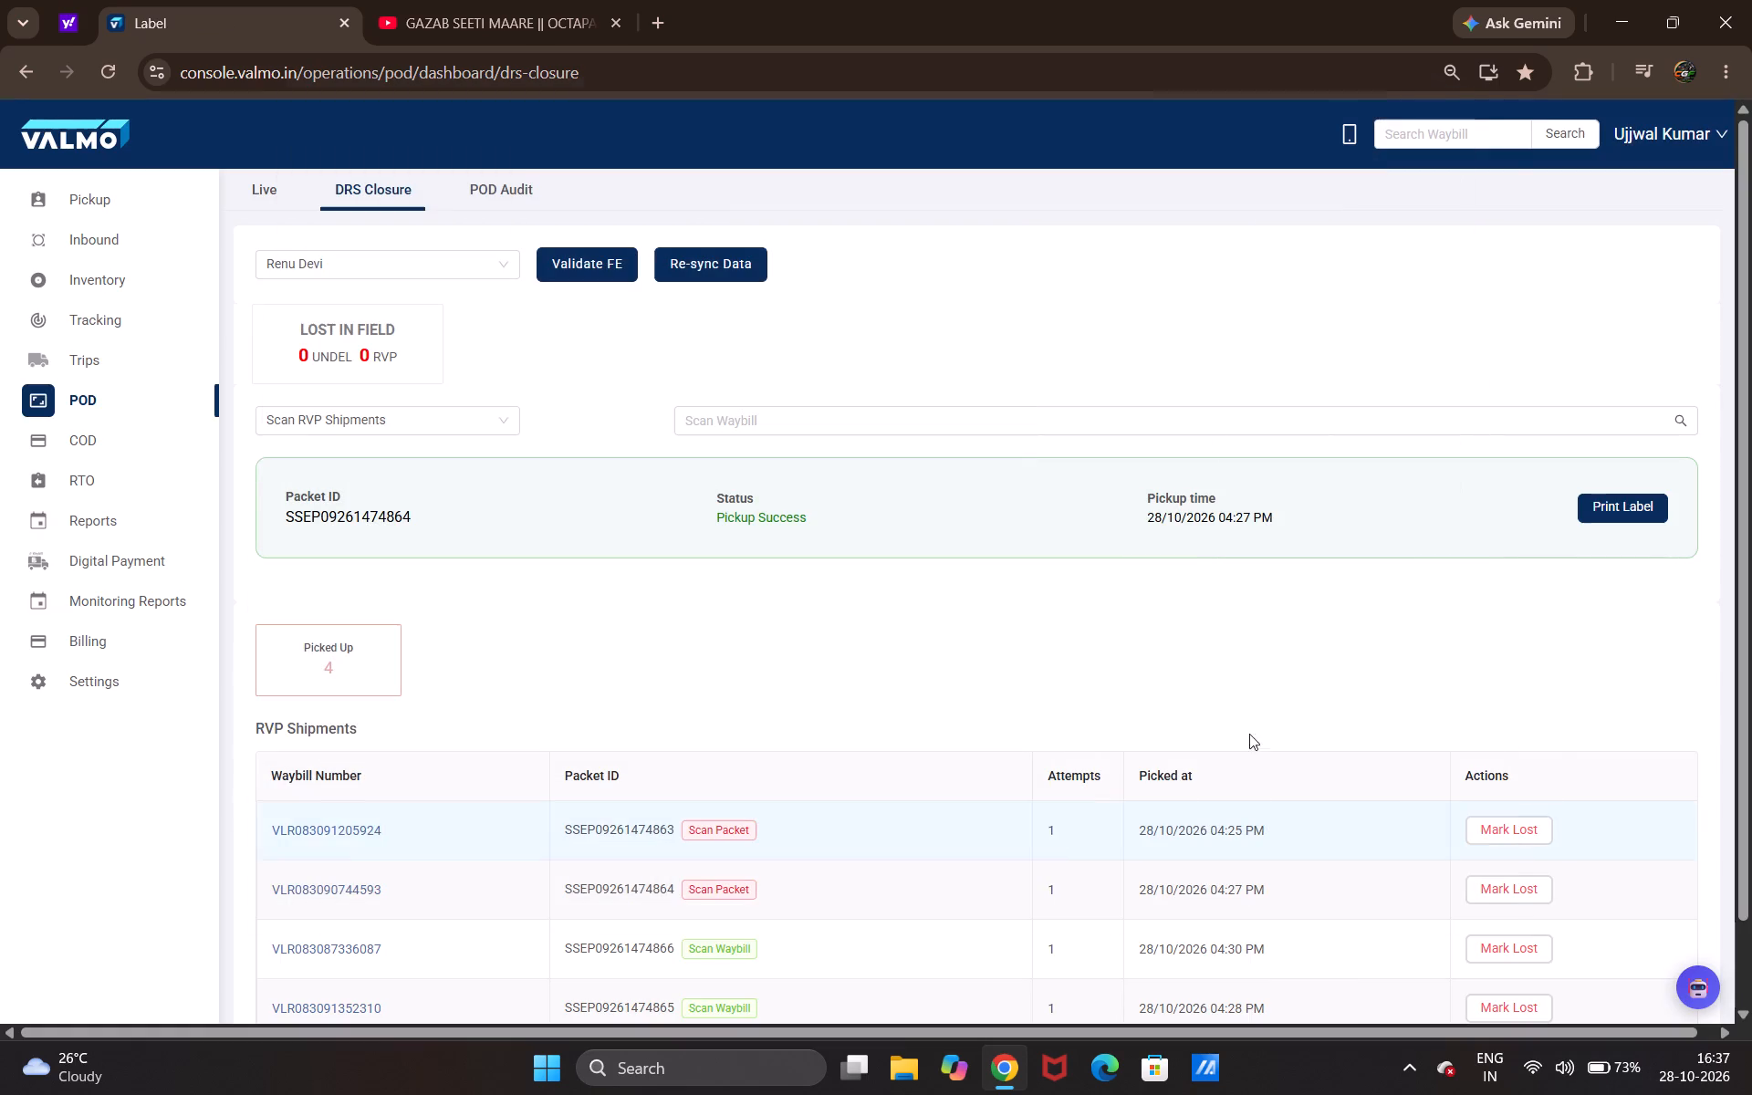
pyautogui.click(1023, 424)
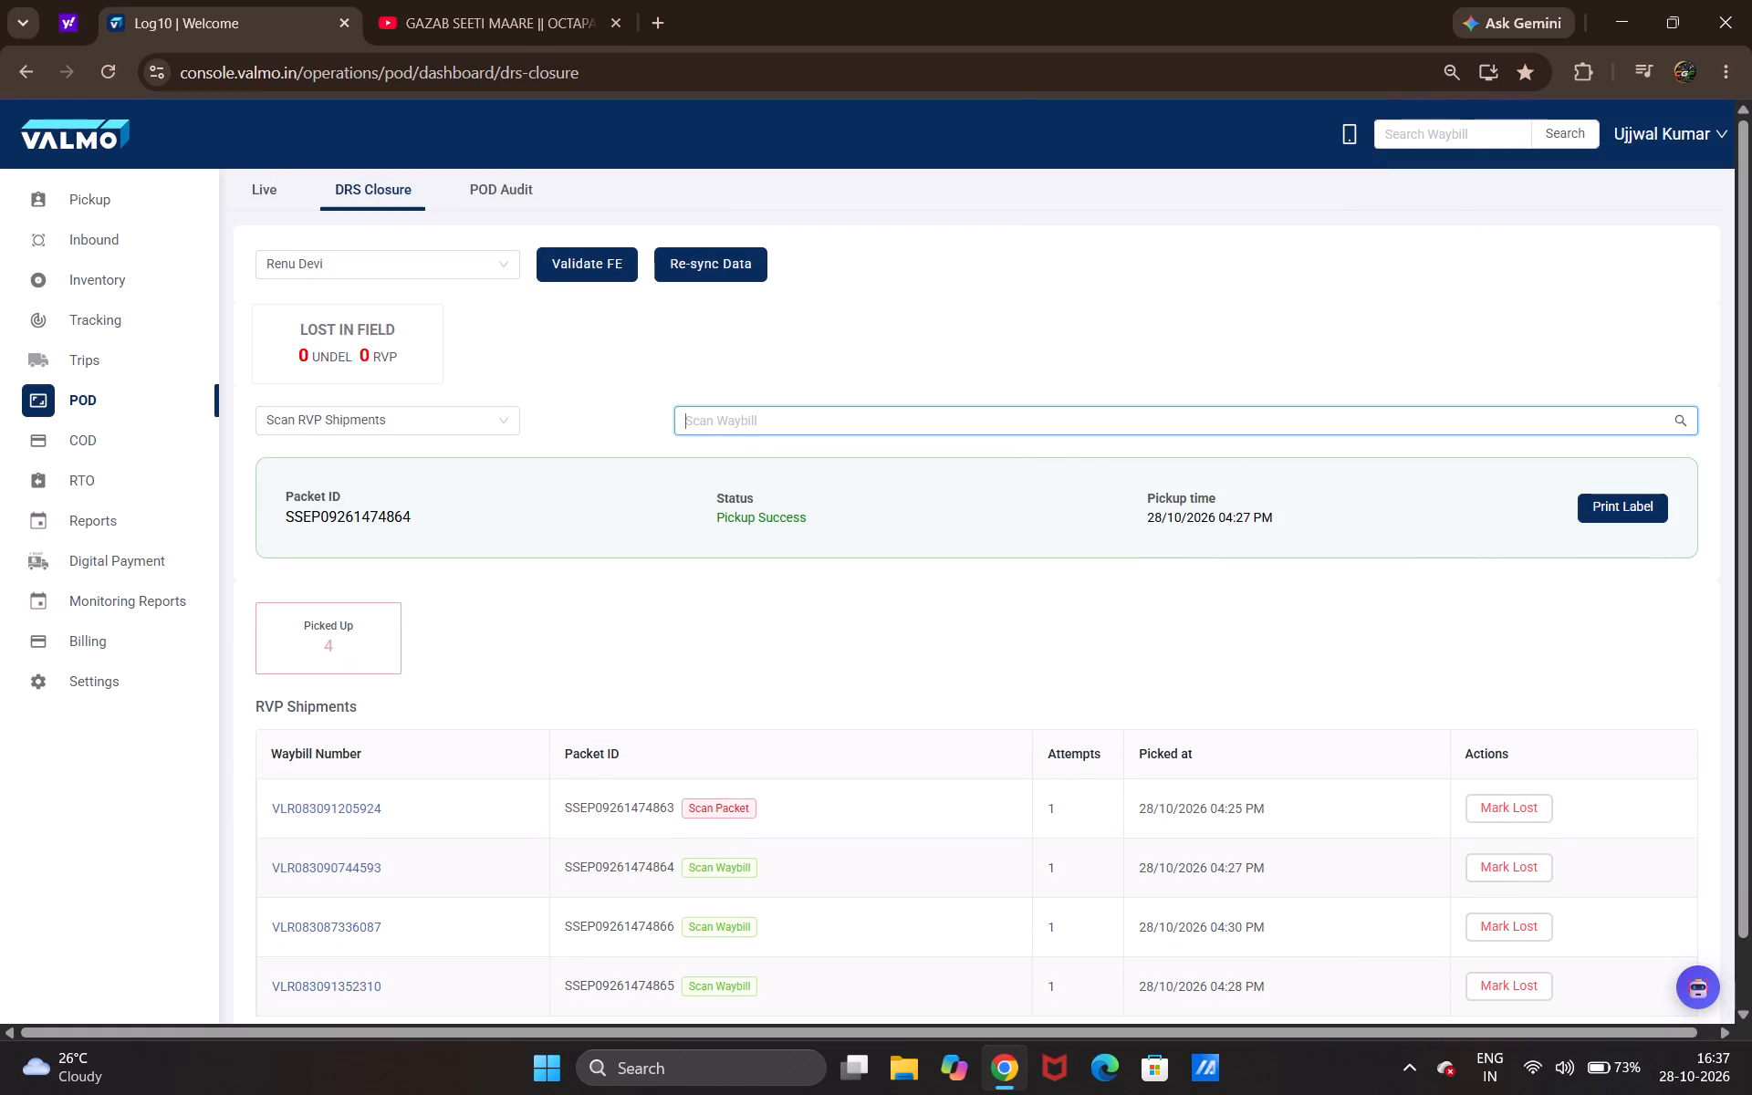
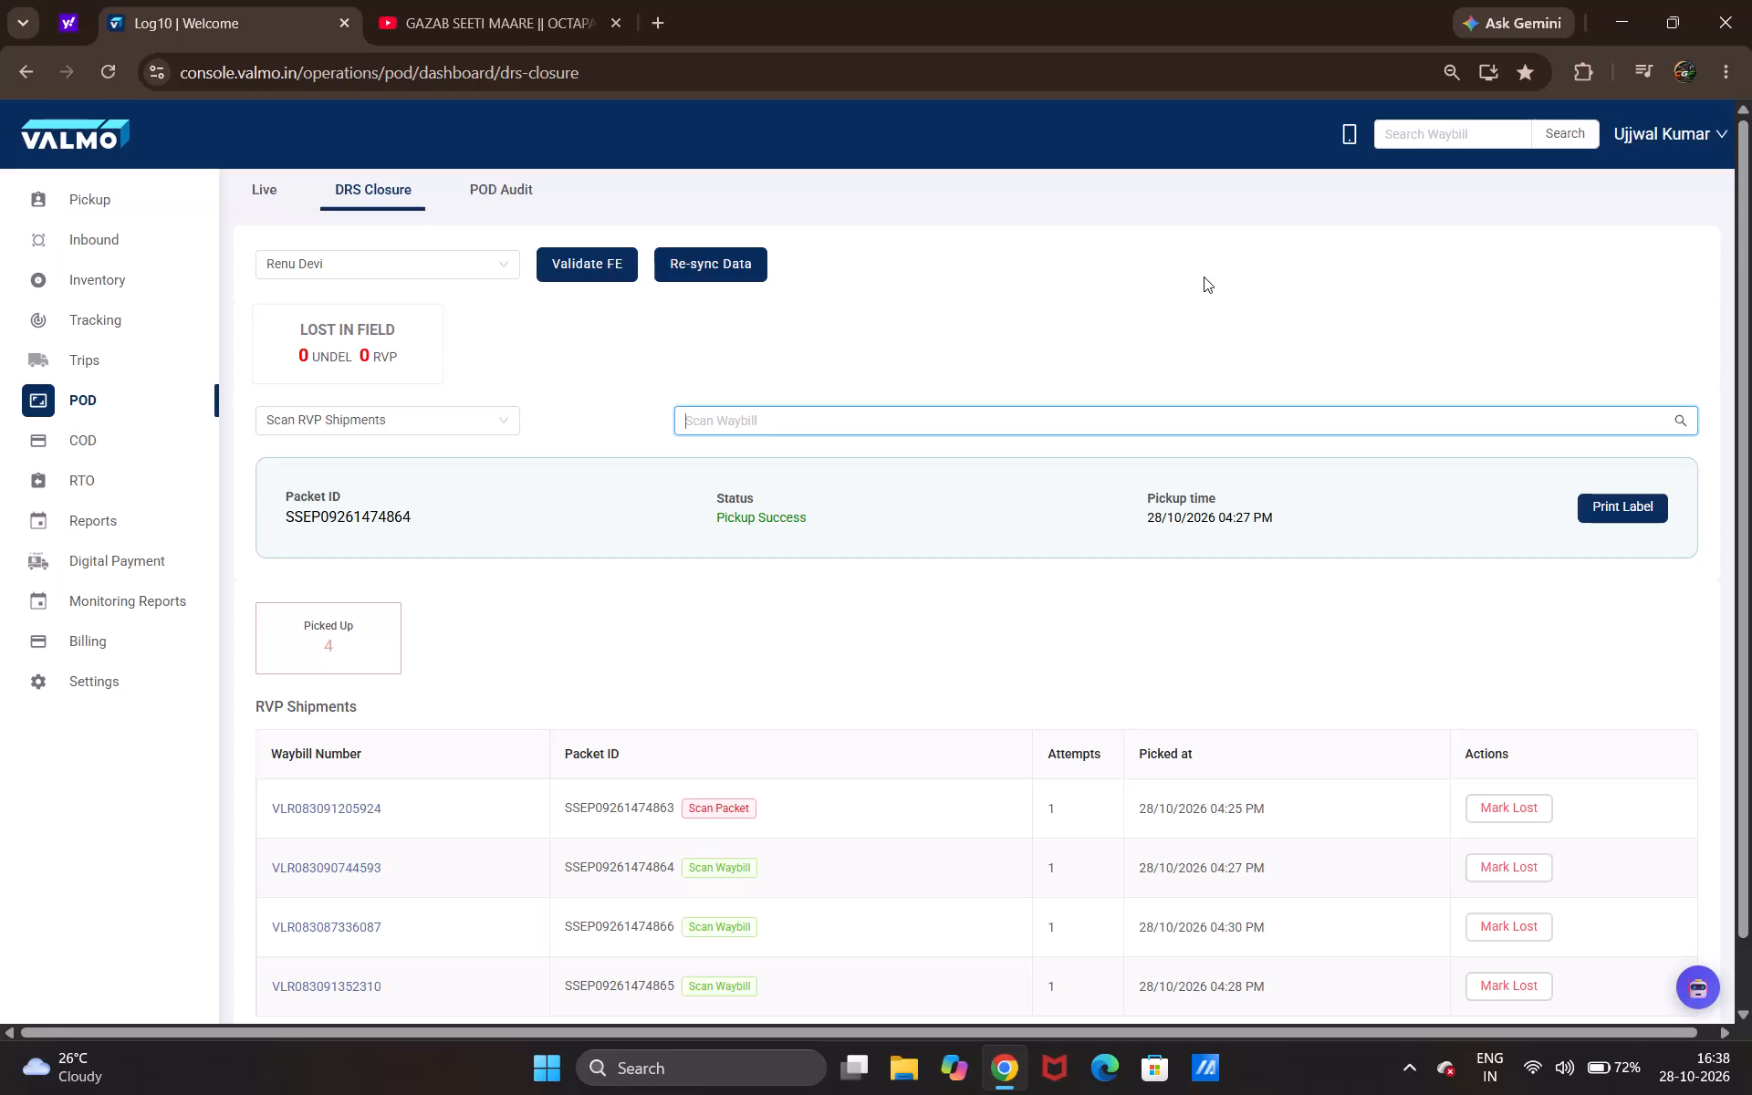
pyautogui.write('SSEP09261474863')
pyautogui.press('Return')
pyautogui.click(1637, 506)
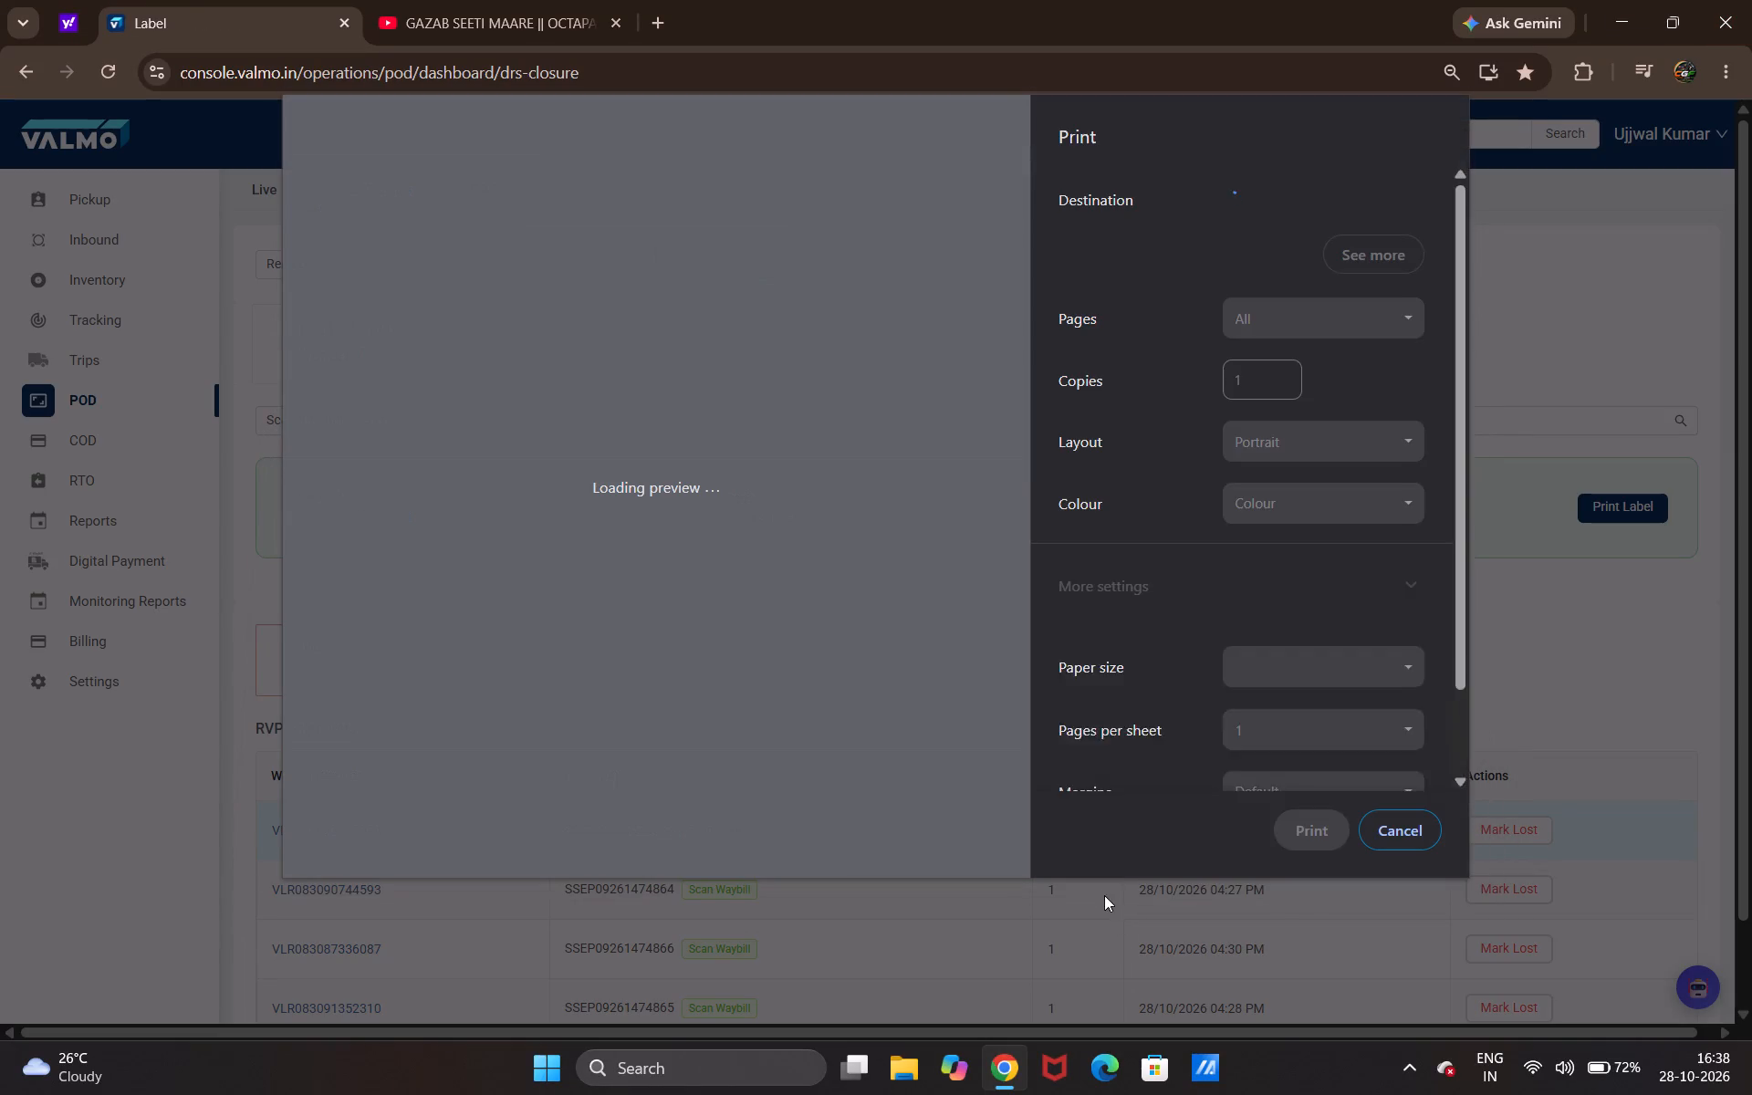
pyautogui.click(1307, 820)
pyautogui.click(981, 402)
pyautogui.click(990, 431)
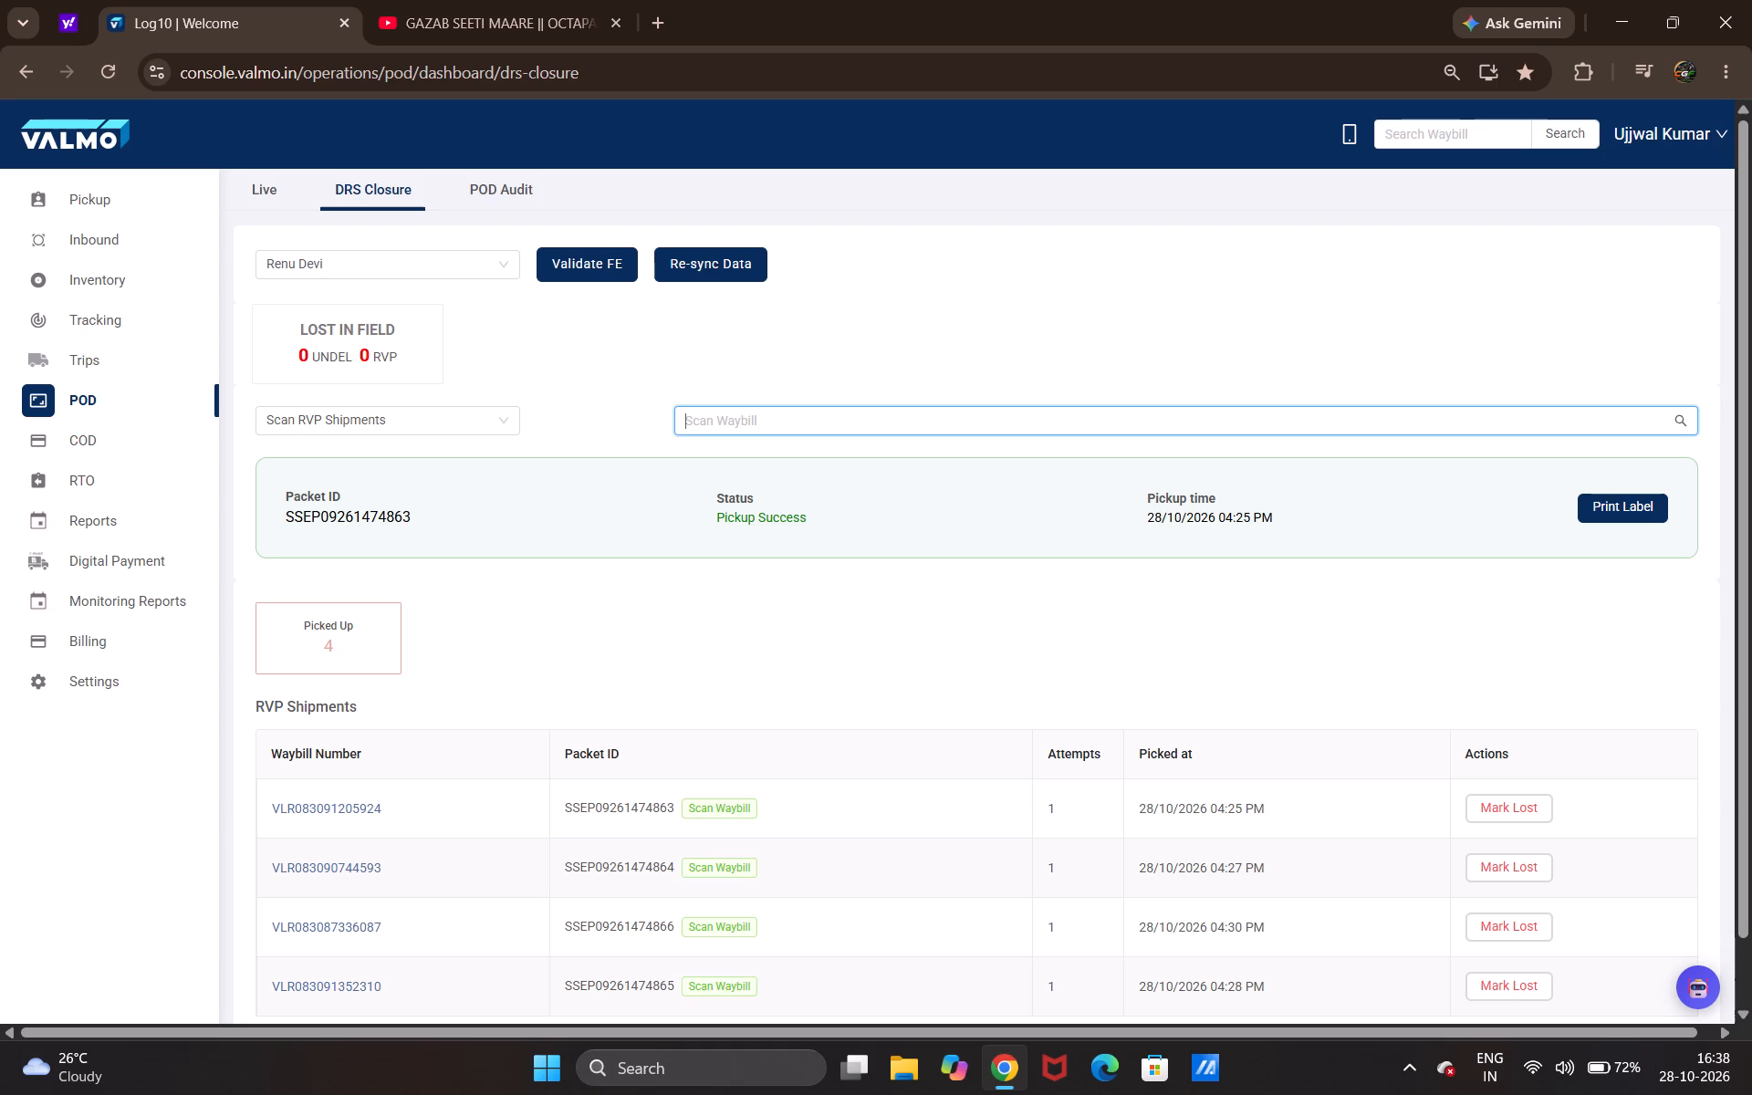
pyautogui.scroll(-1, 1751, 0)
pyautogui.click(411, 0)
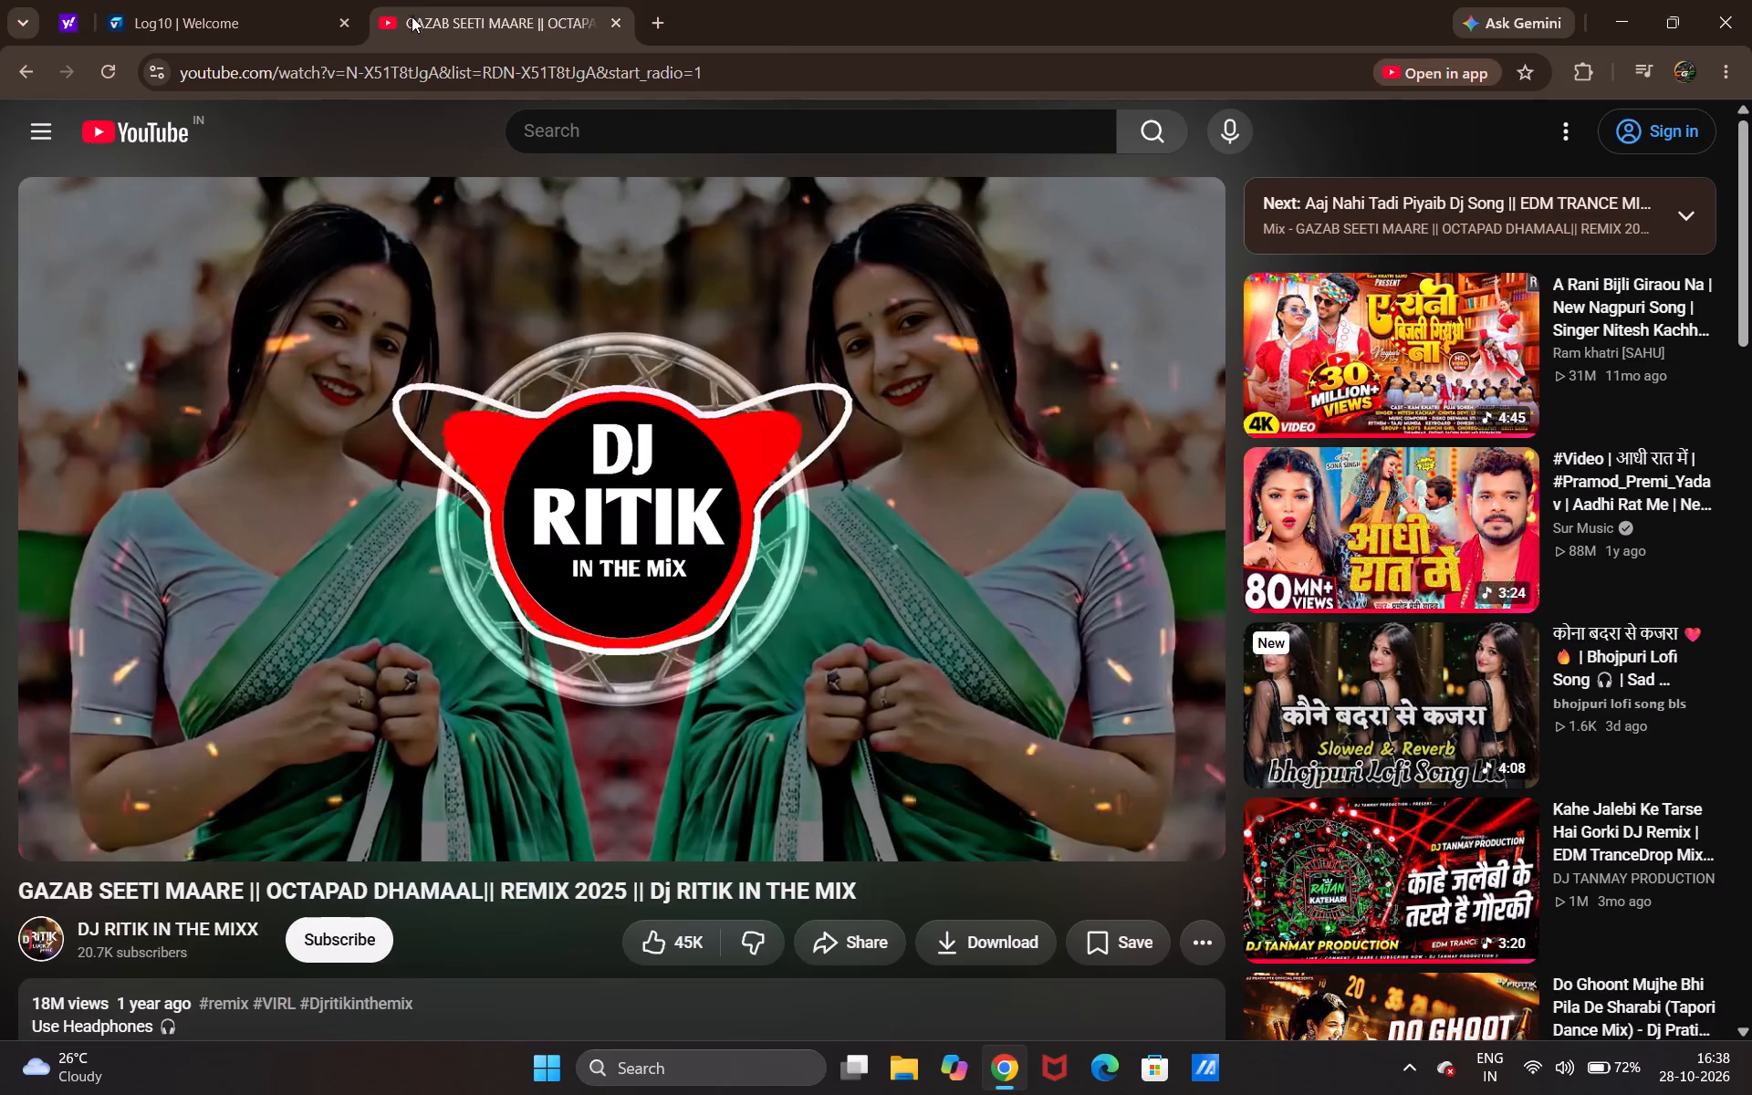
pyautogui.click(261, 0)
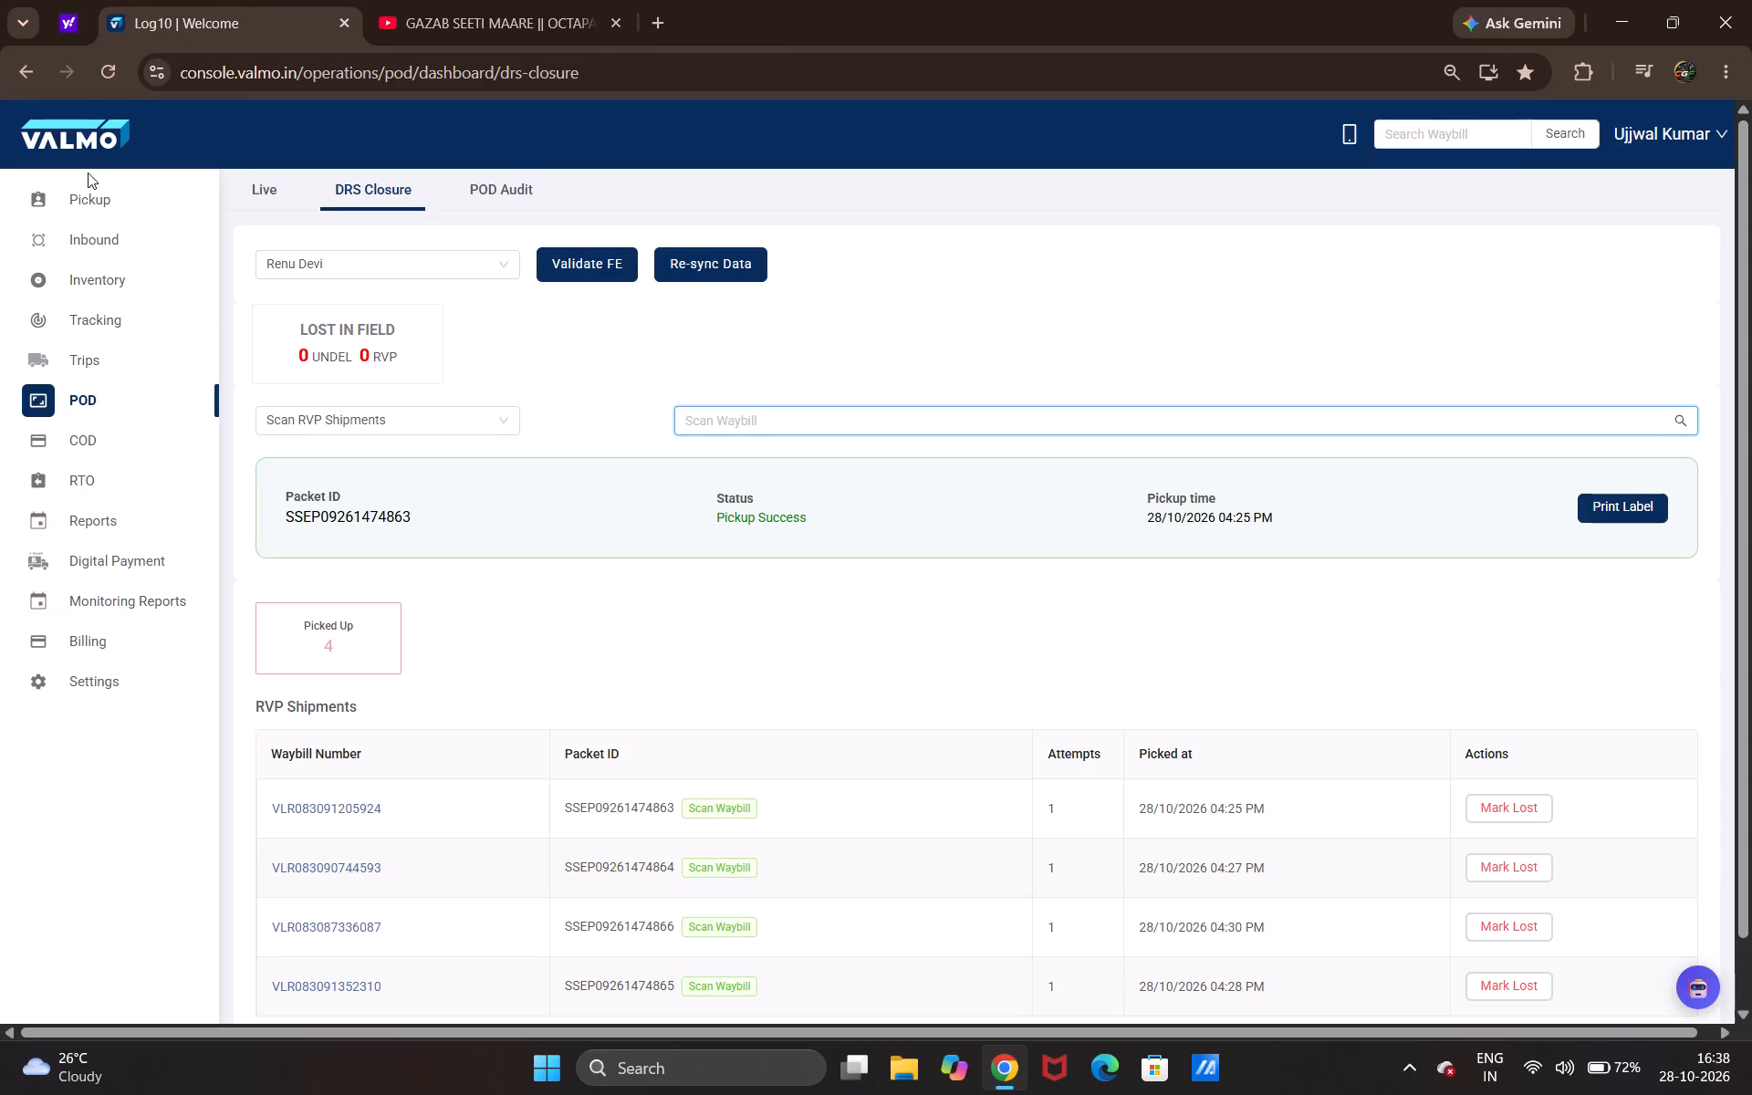
pyautogui.click(101, 193)
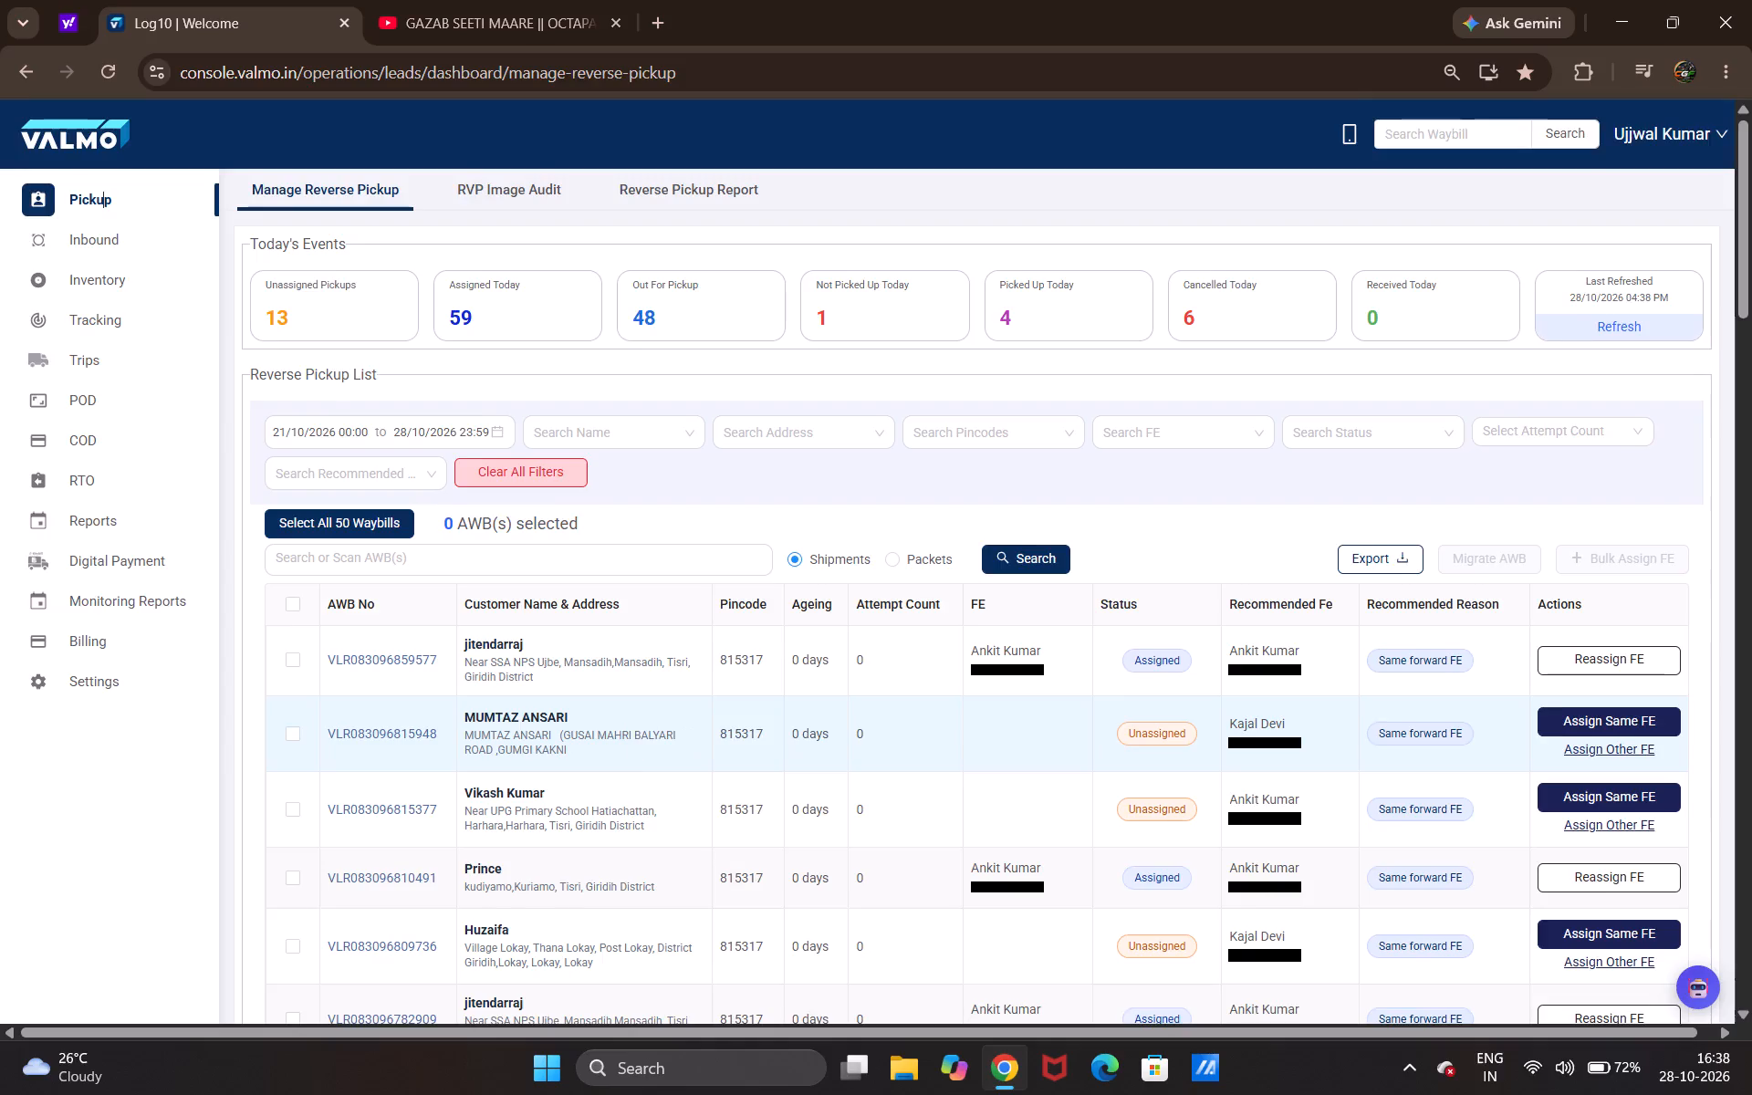
pyautogui.scroll(-1, 633, 743)
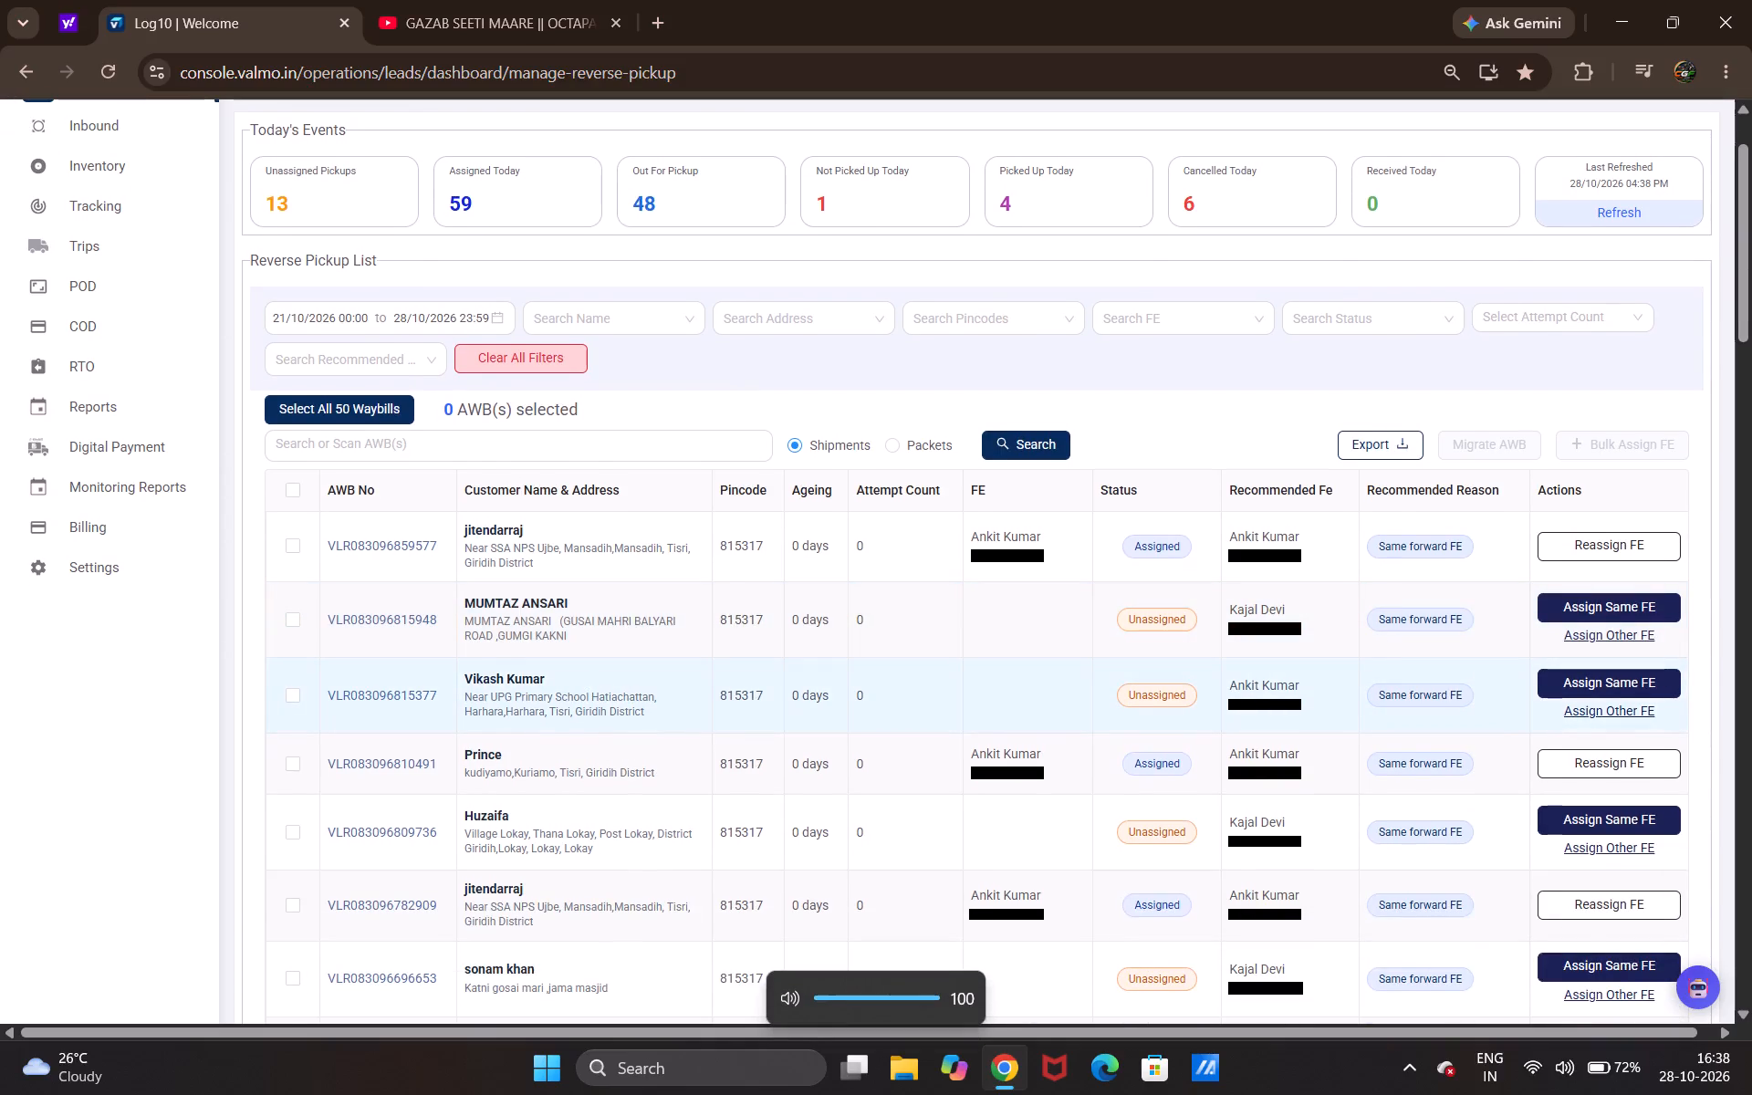
pyautogui.scroll(-1, 855, 680)
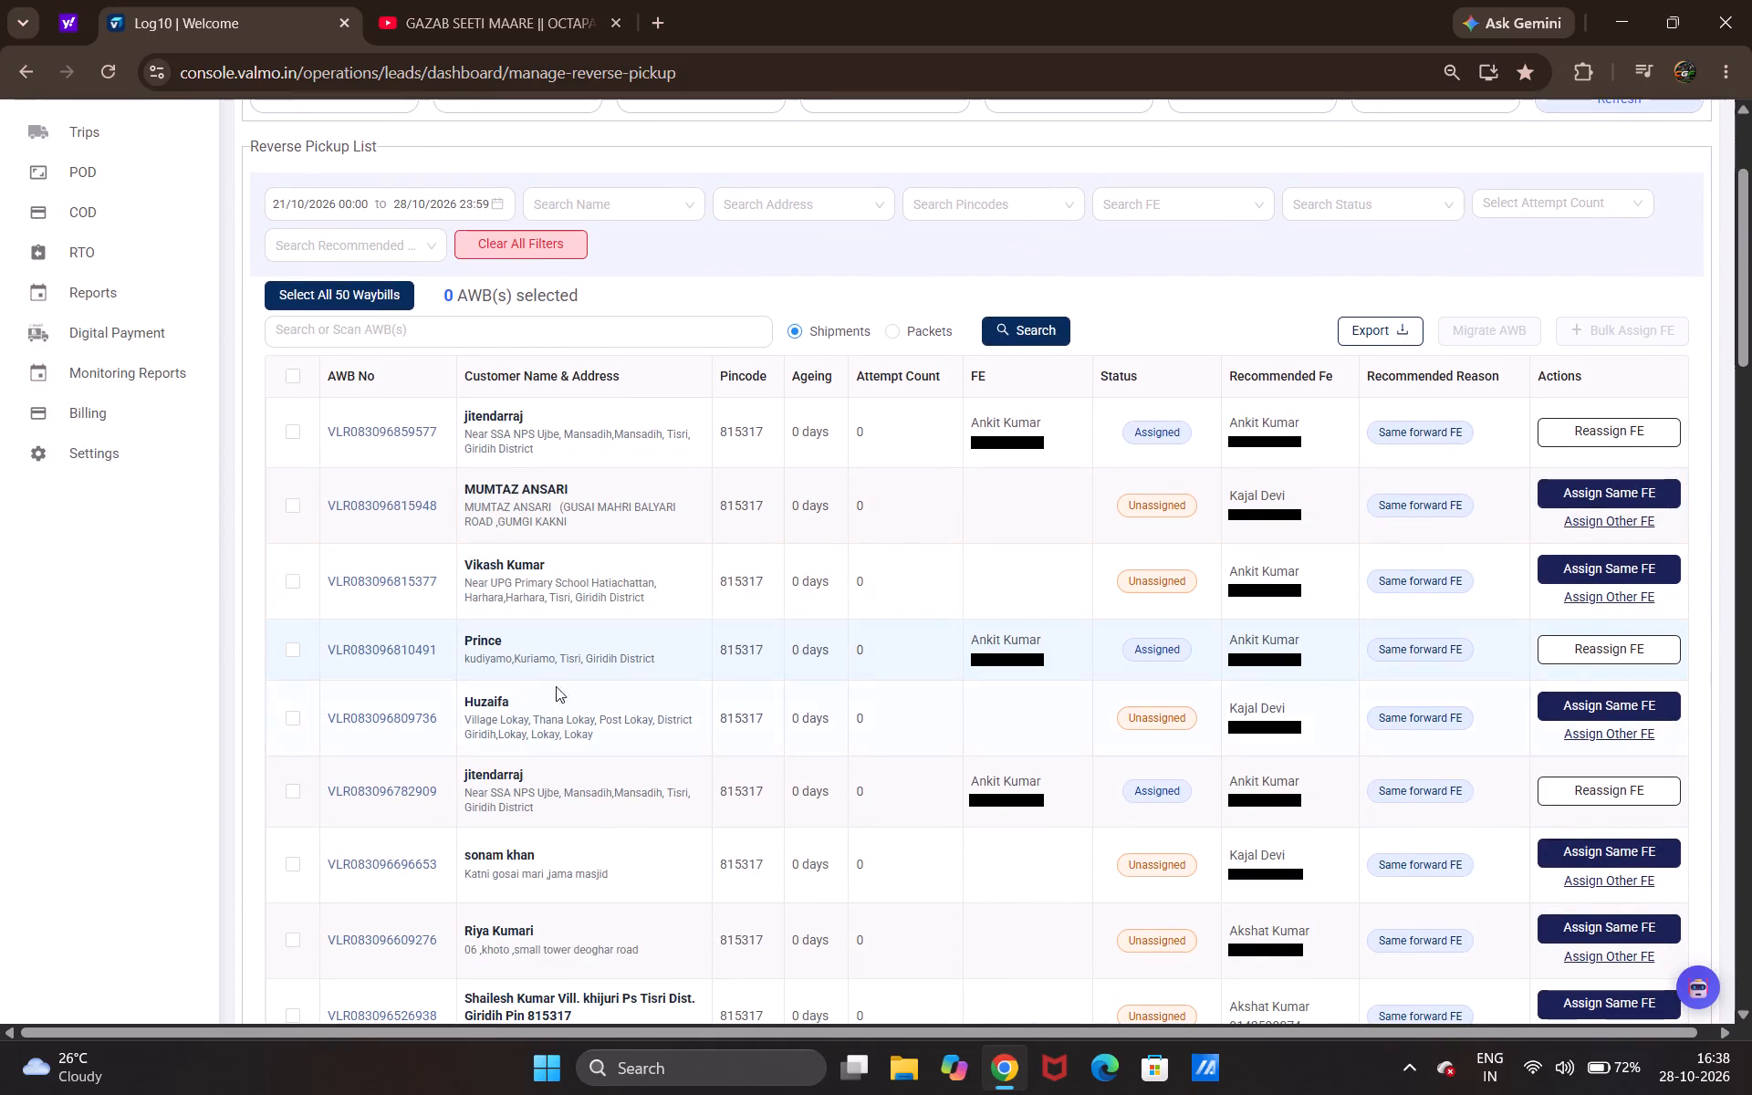
pyautogui.click(1559, 645)
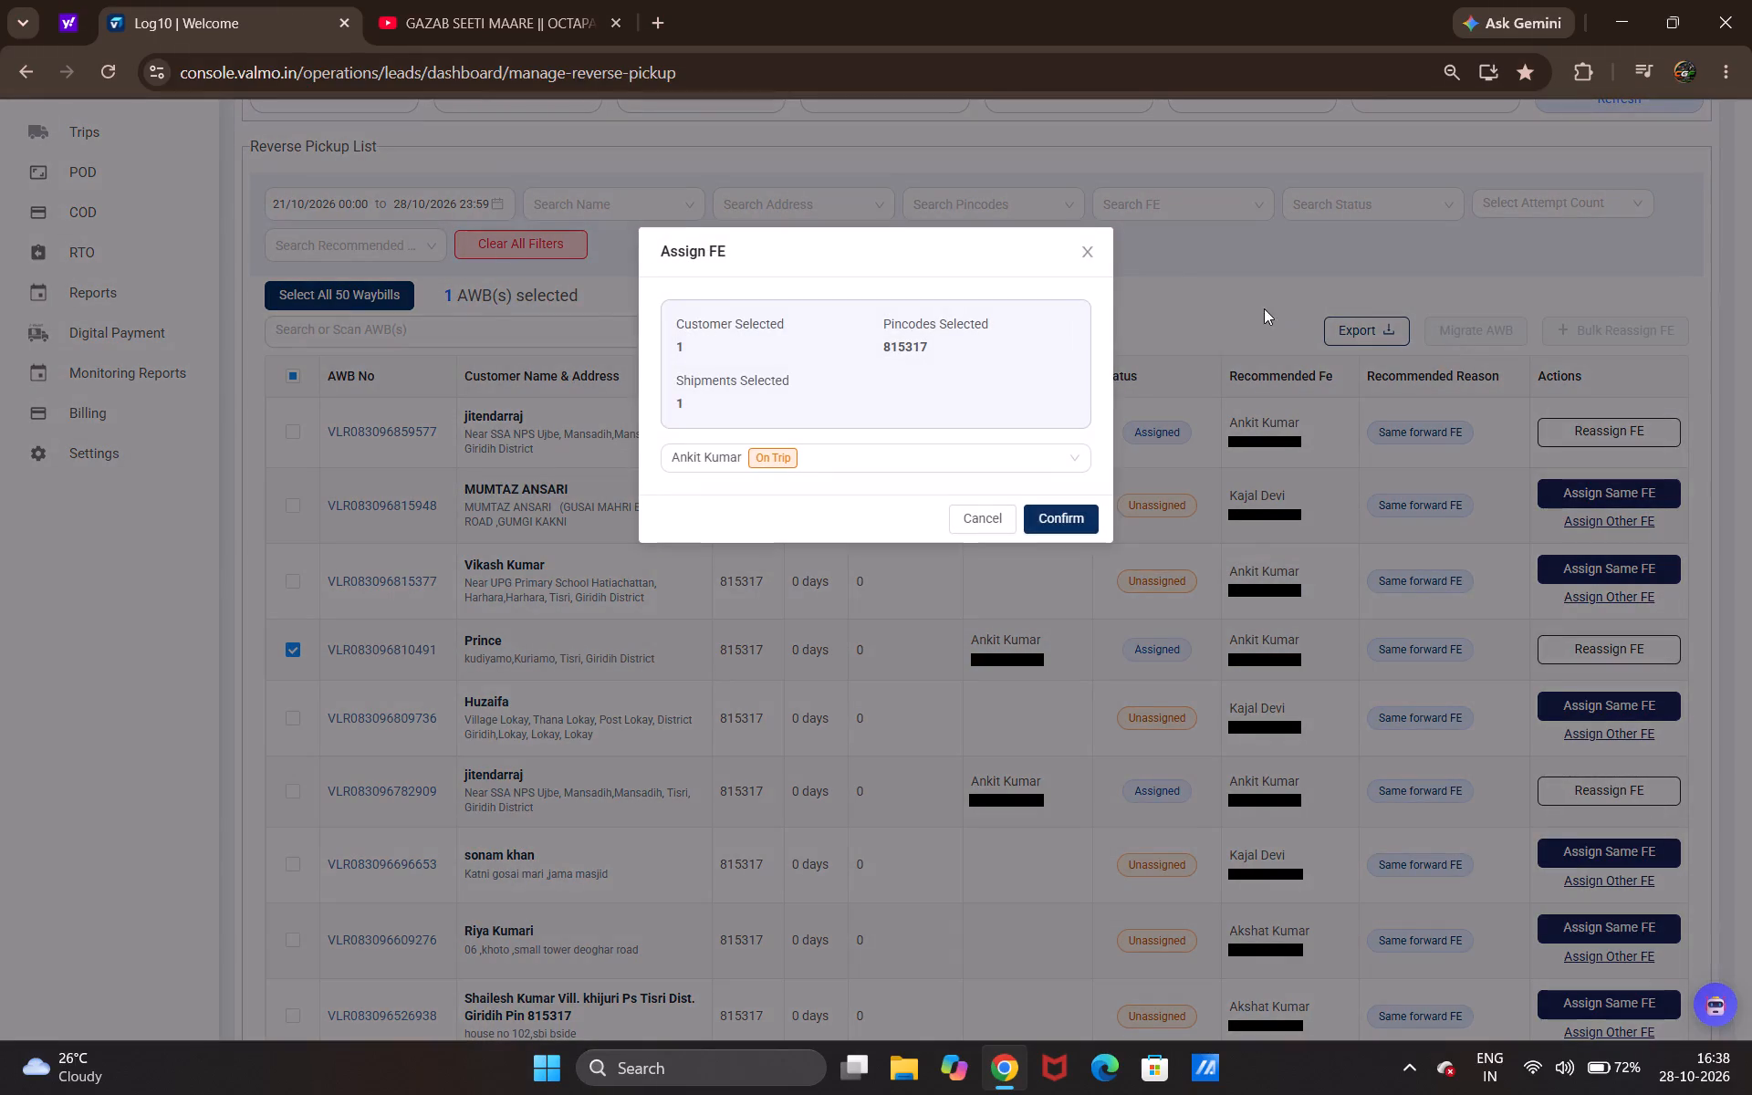
pyautogui.click(1087, 249)
pyautogui.scroll(-1, 1490, 710)
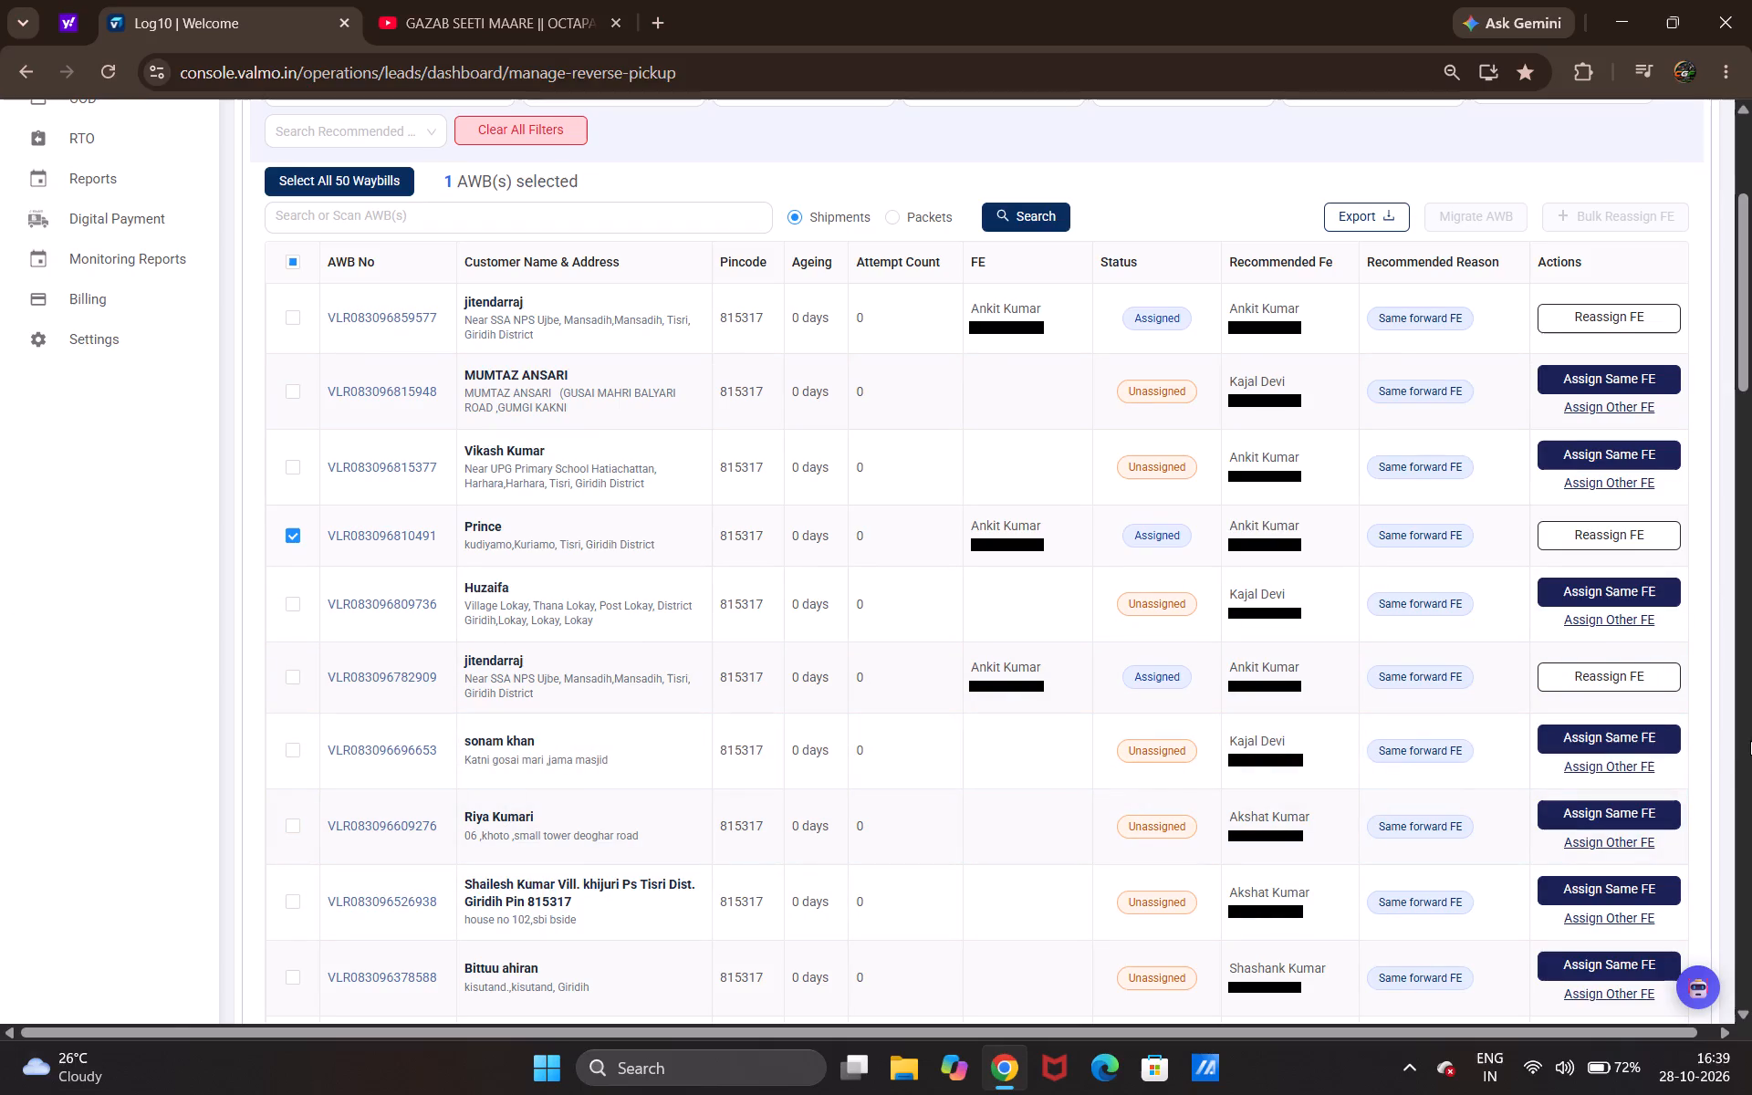
pyautogui.moveTo(450, 815); pyautogui.dragTo(582, 831)
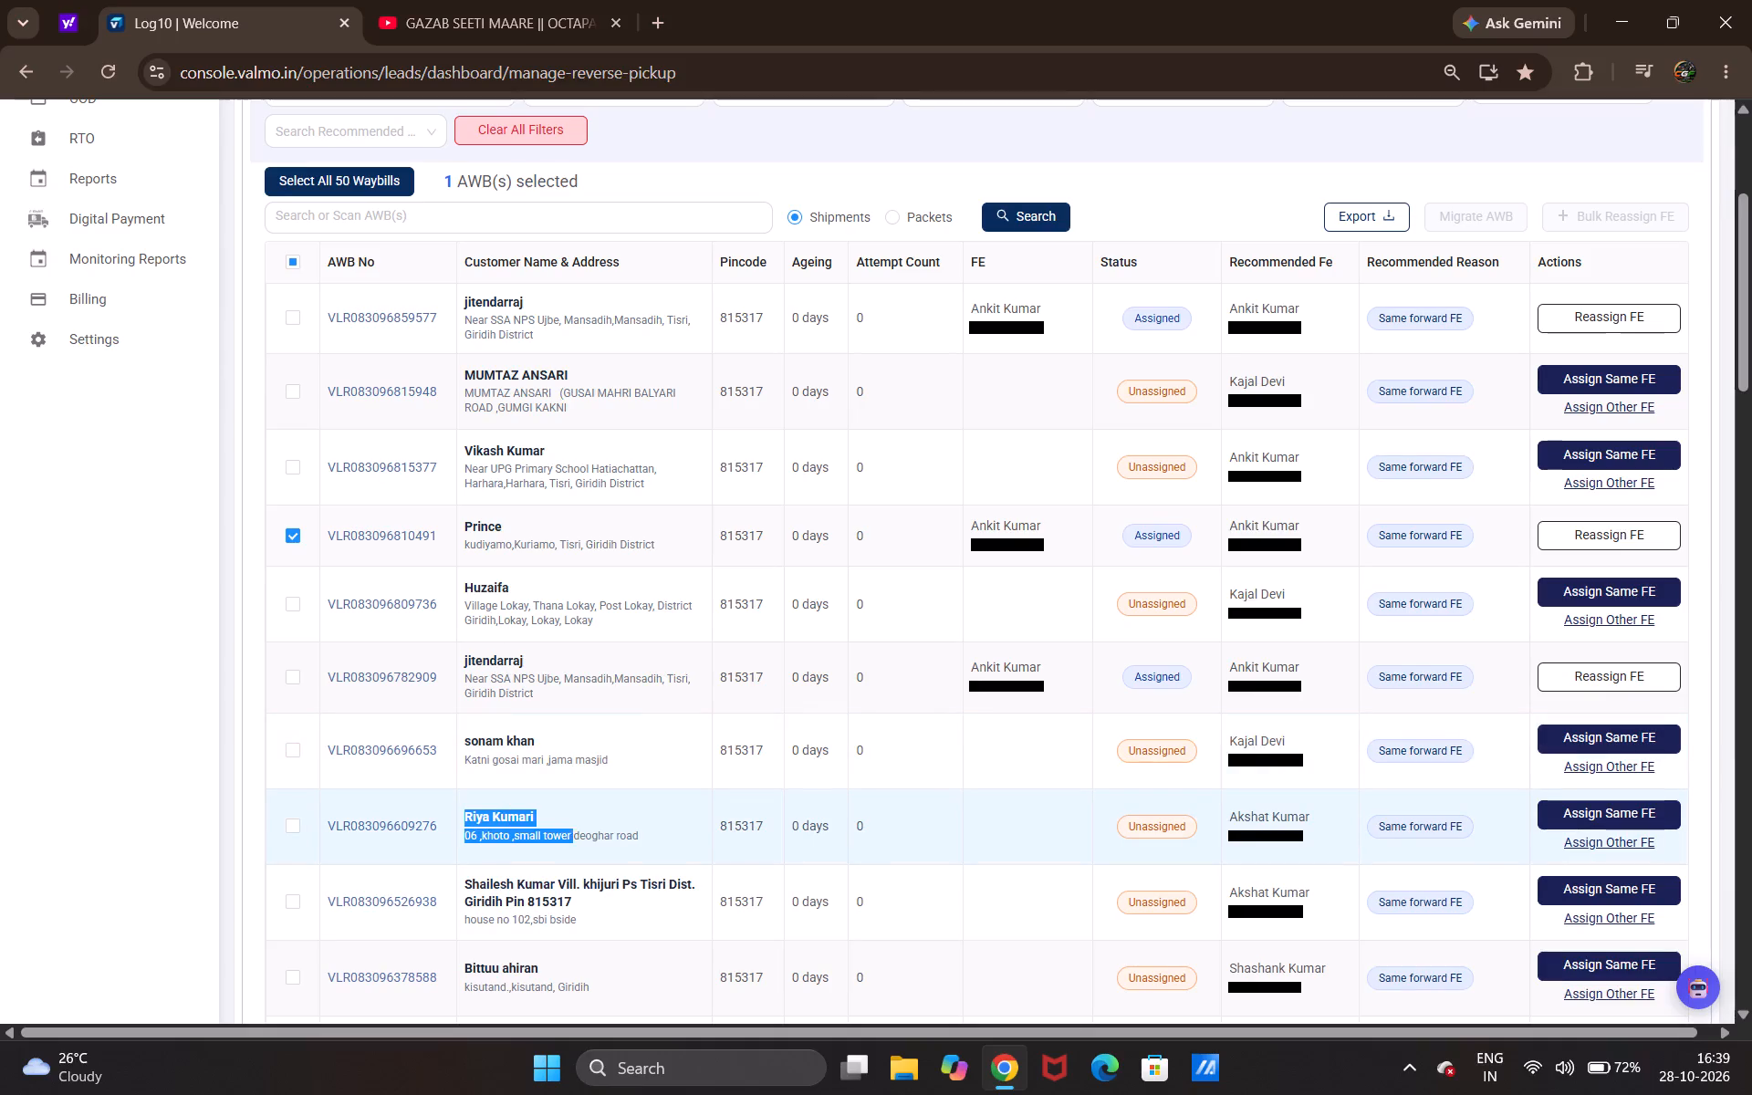
pyautogui.moveTo(582, 831); pyautogui.dragTo(669, 847)
pyautogui.moveTo(663, 832); pyautogui.dragTo(668, 794)
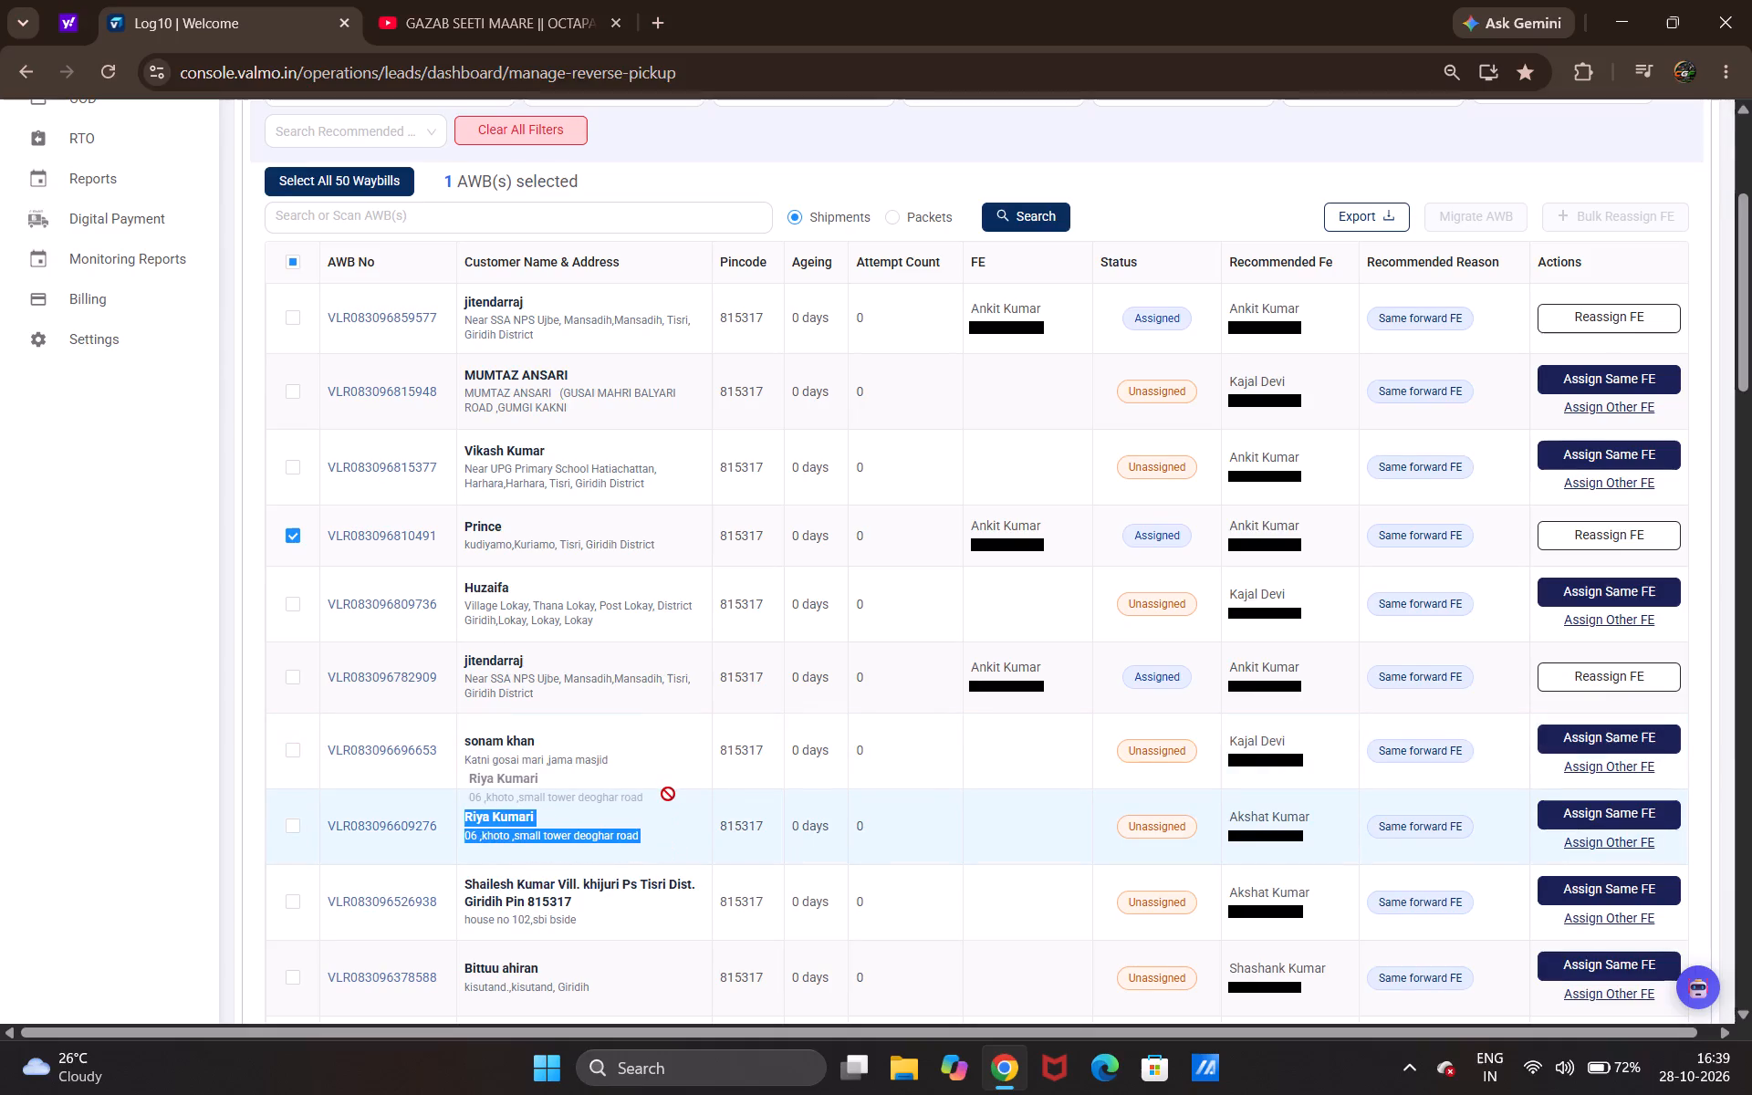
pyautogui.moveTo(668, 794); pyautogui.dragTo(670, 798)
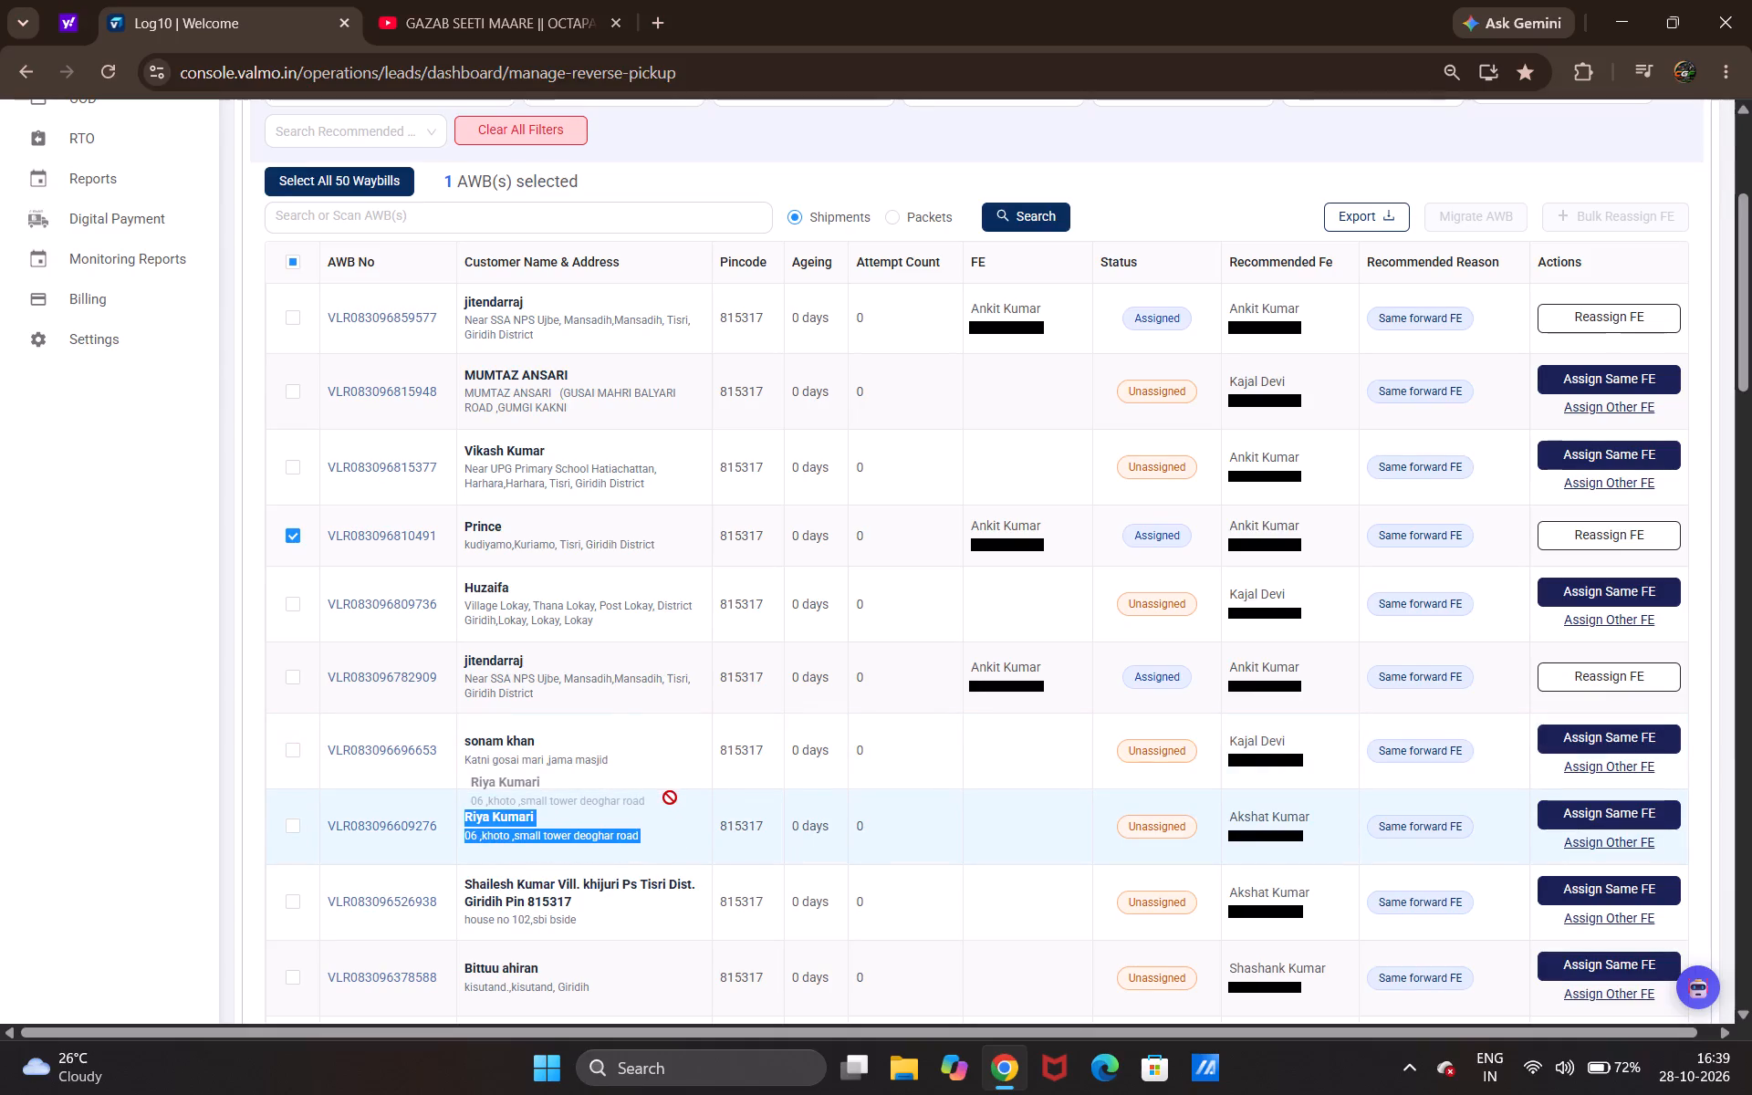
pyautogui.moveTo(670, 798); pyautogui.dragTo(662, 798)
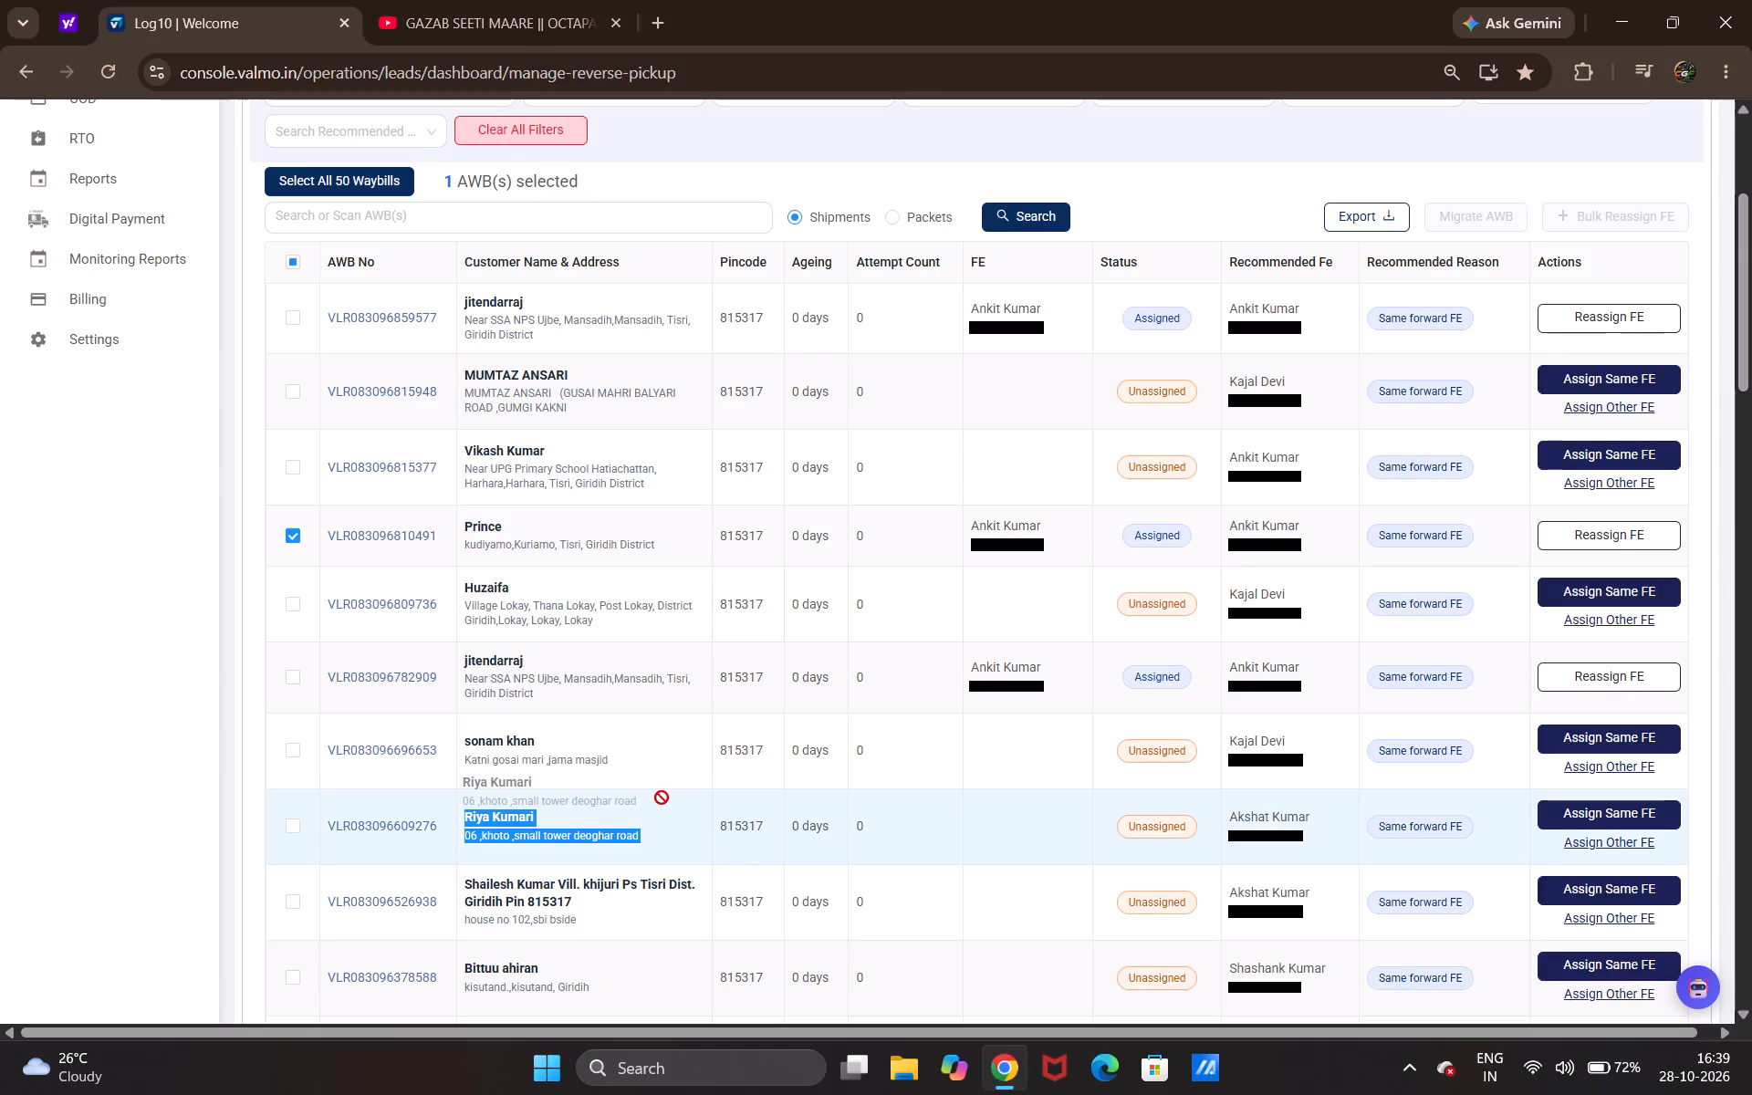
pyautogui.moveTo(662, 798); pyautogui.dragTo(665, 798)
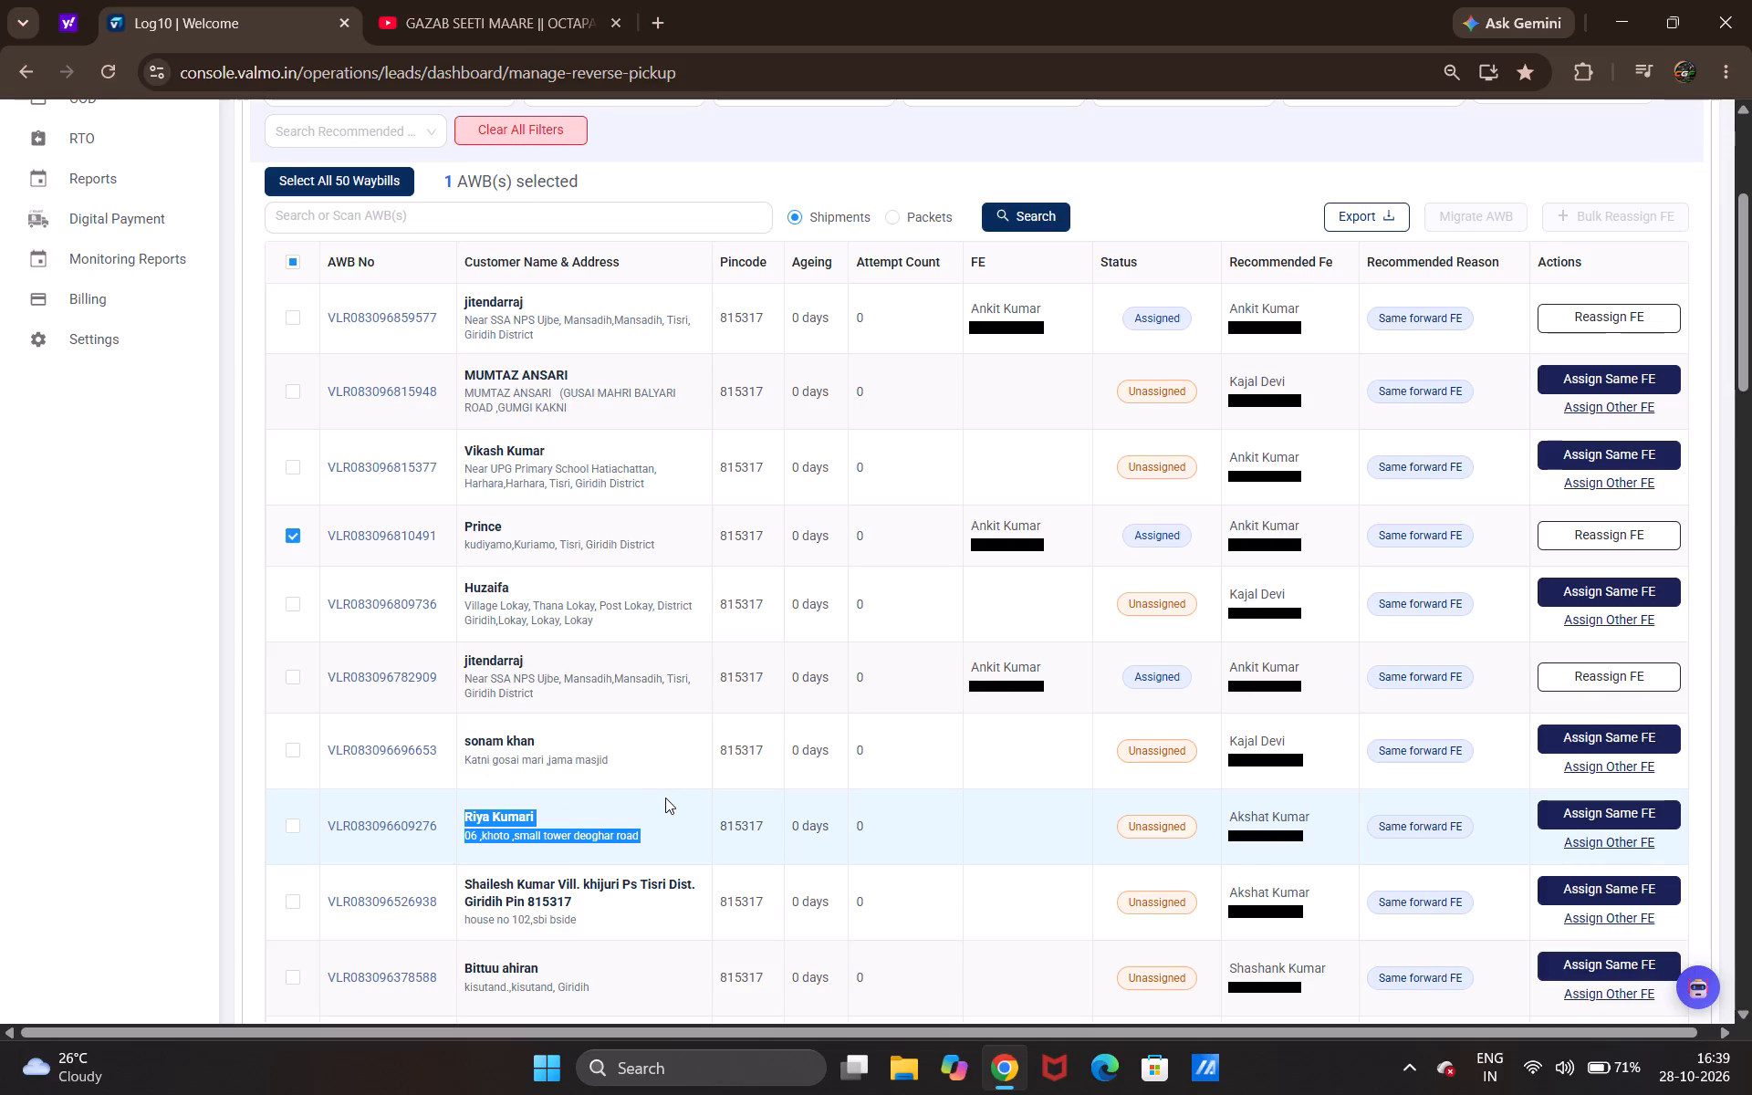
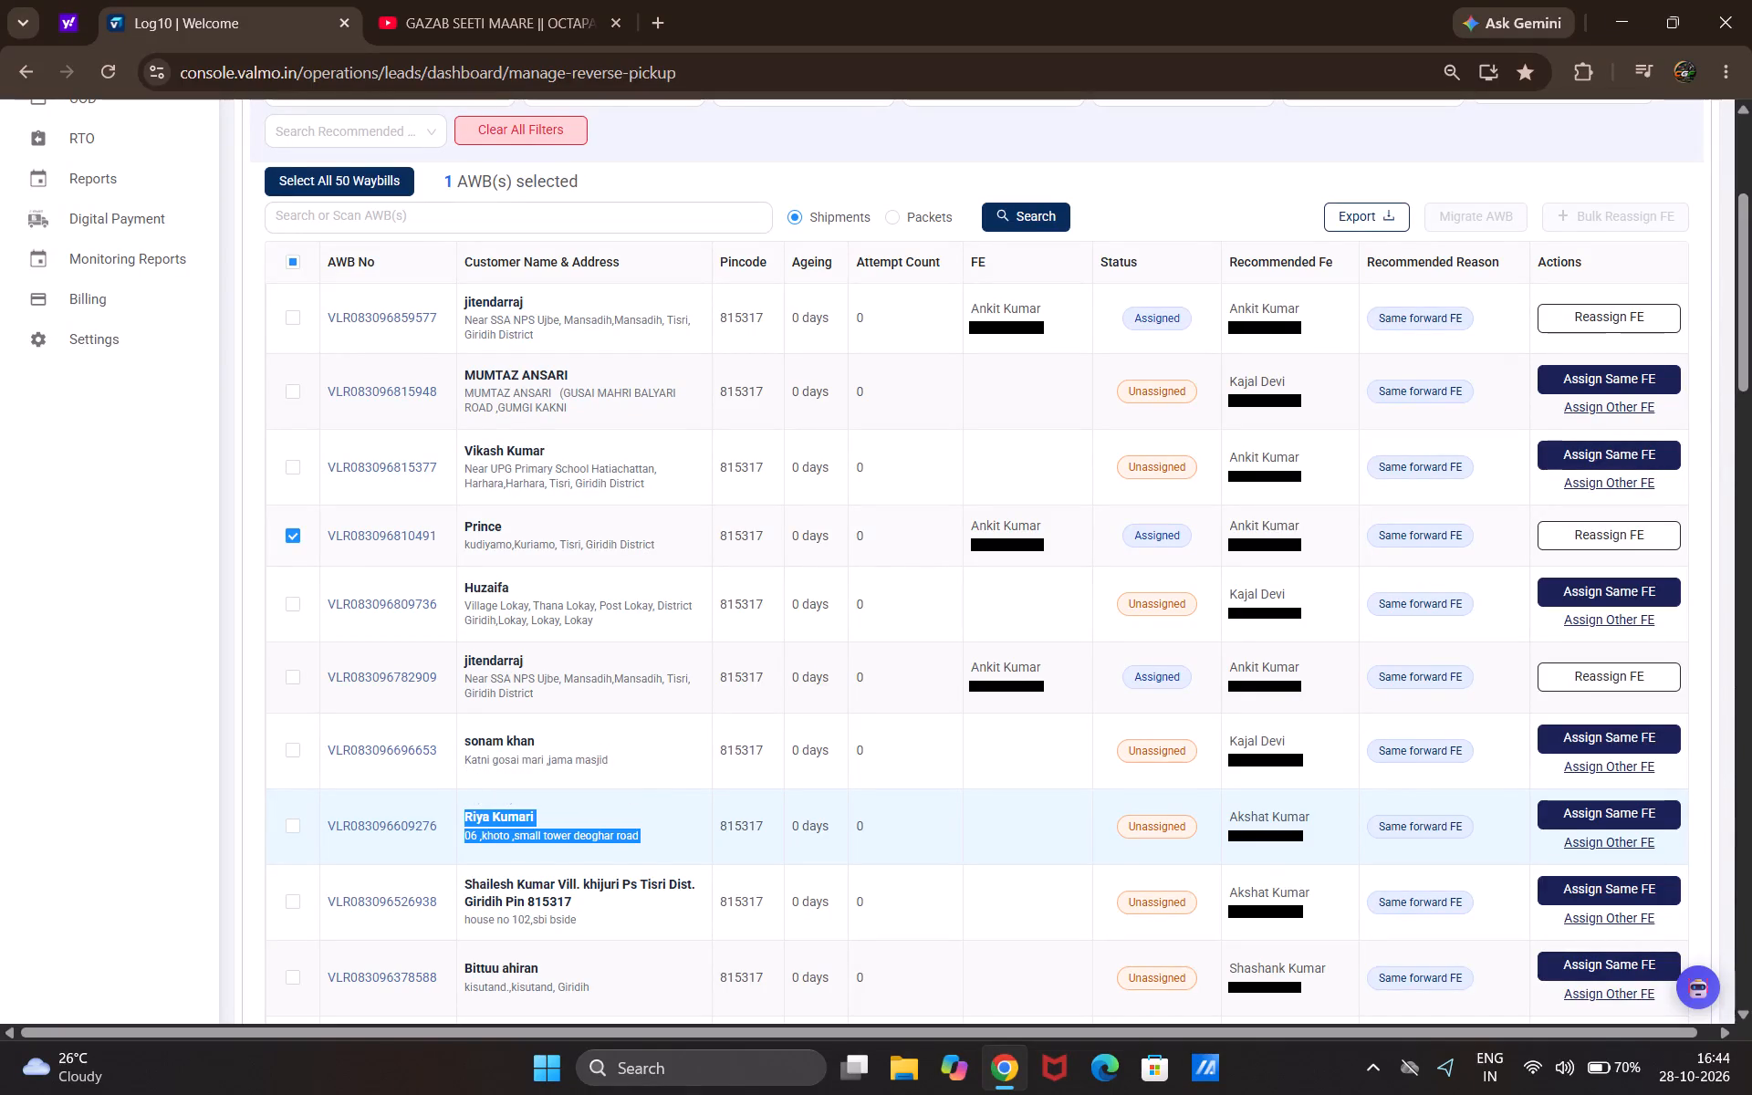
# Examine the reverse pickup list down to the In Same Route waybills, checking each pickup's status, assigned FE and recommended FE.
pyautogui.click(674, 777)
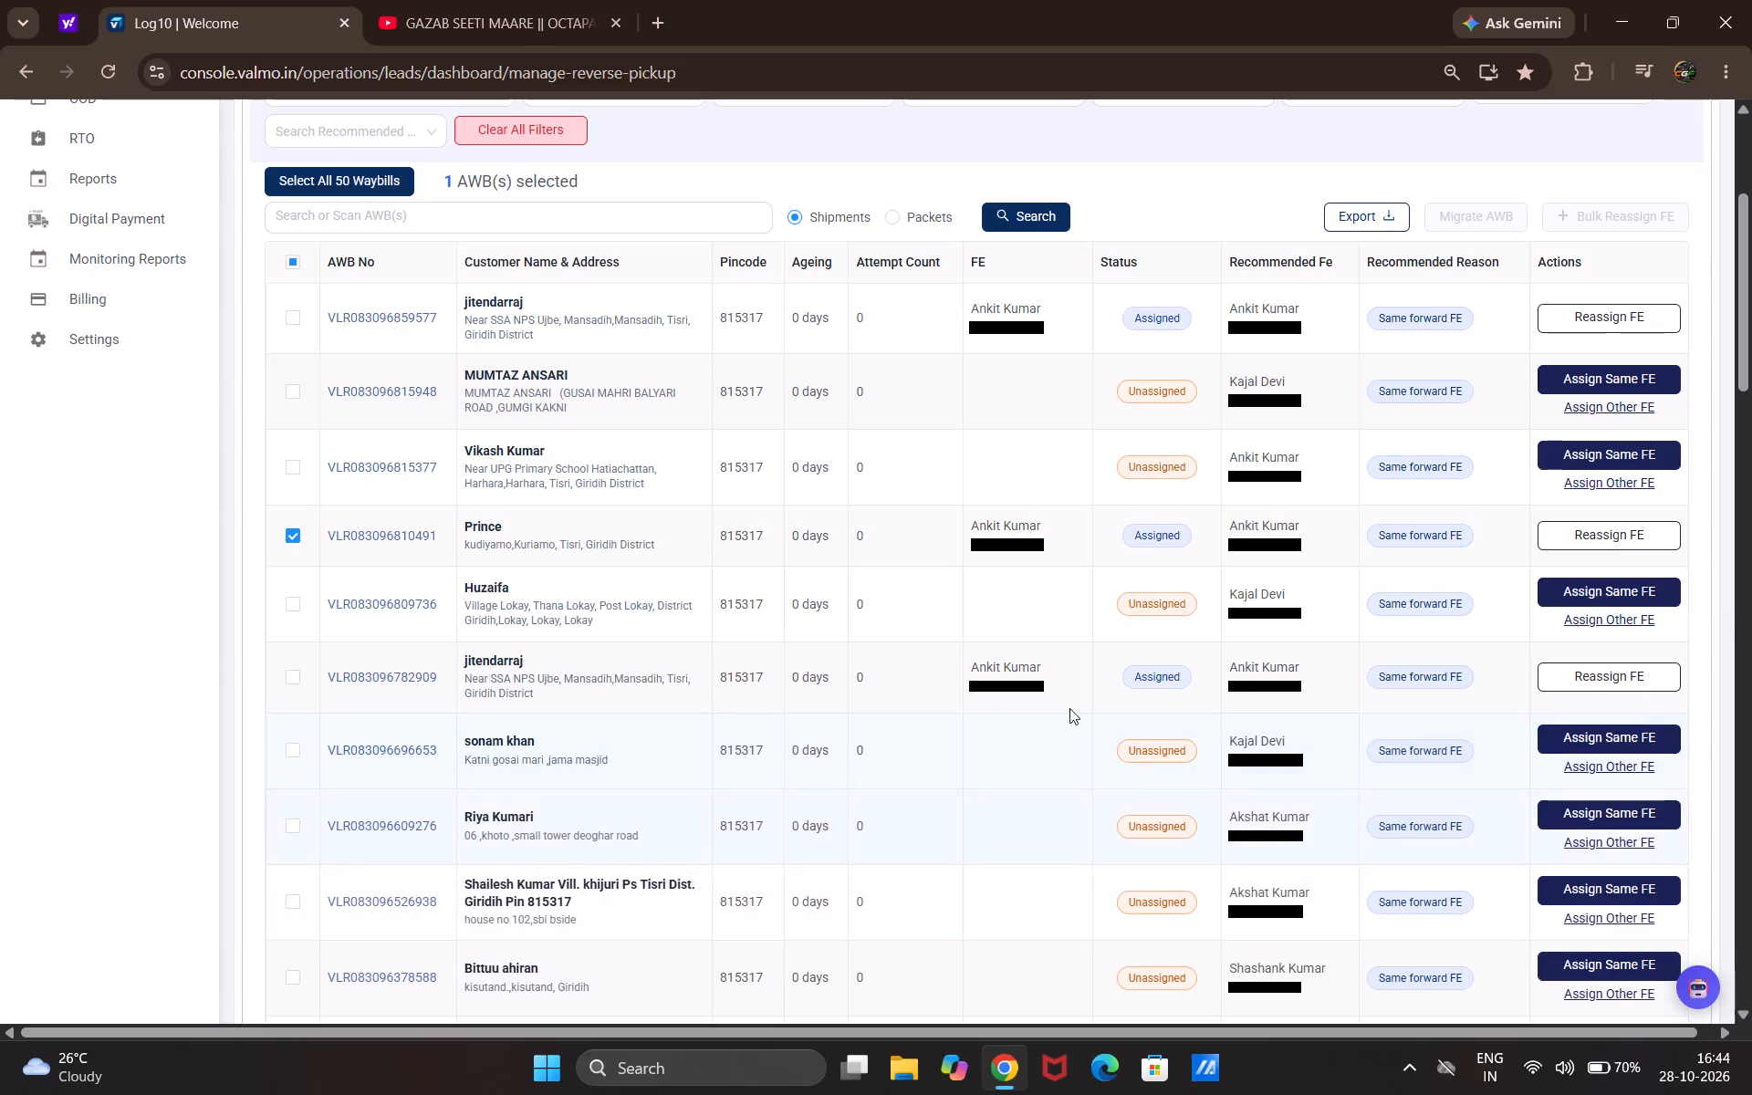
pyautogui.scroll(-5, 1140, 683)
pyautogui.scroll(5, 1141, 691)
pyautogui.scroll(-16, 1096, 724)
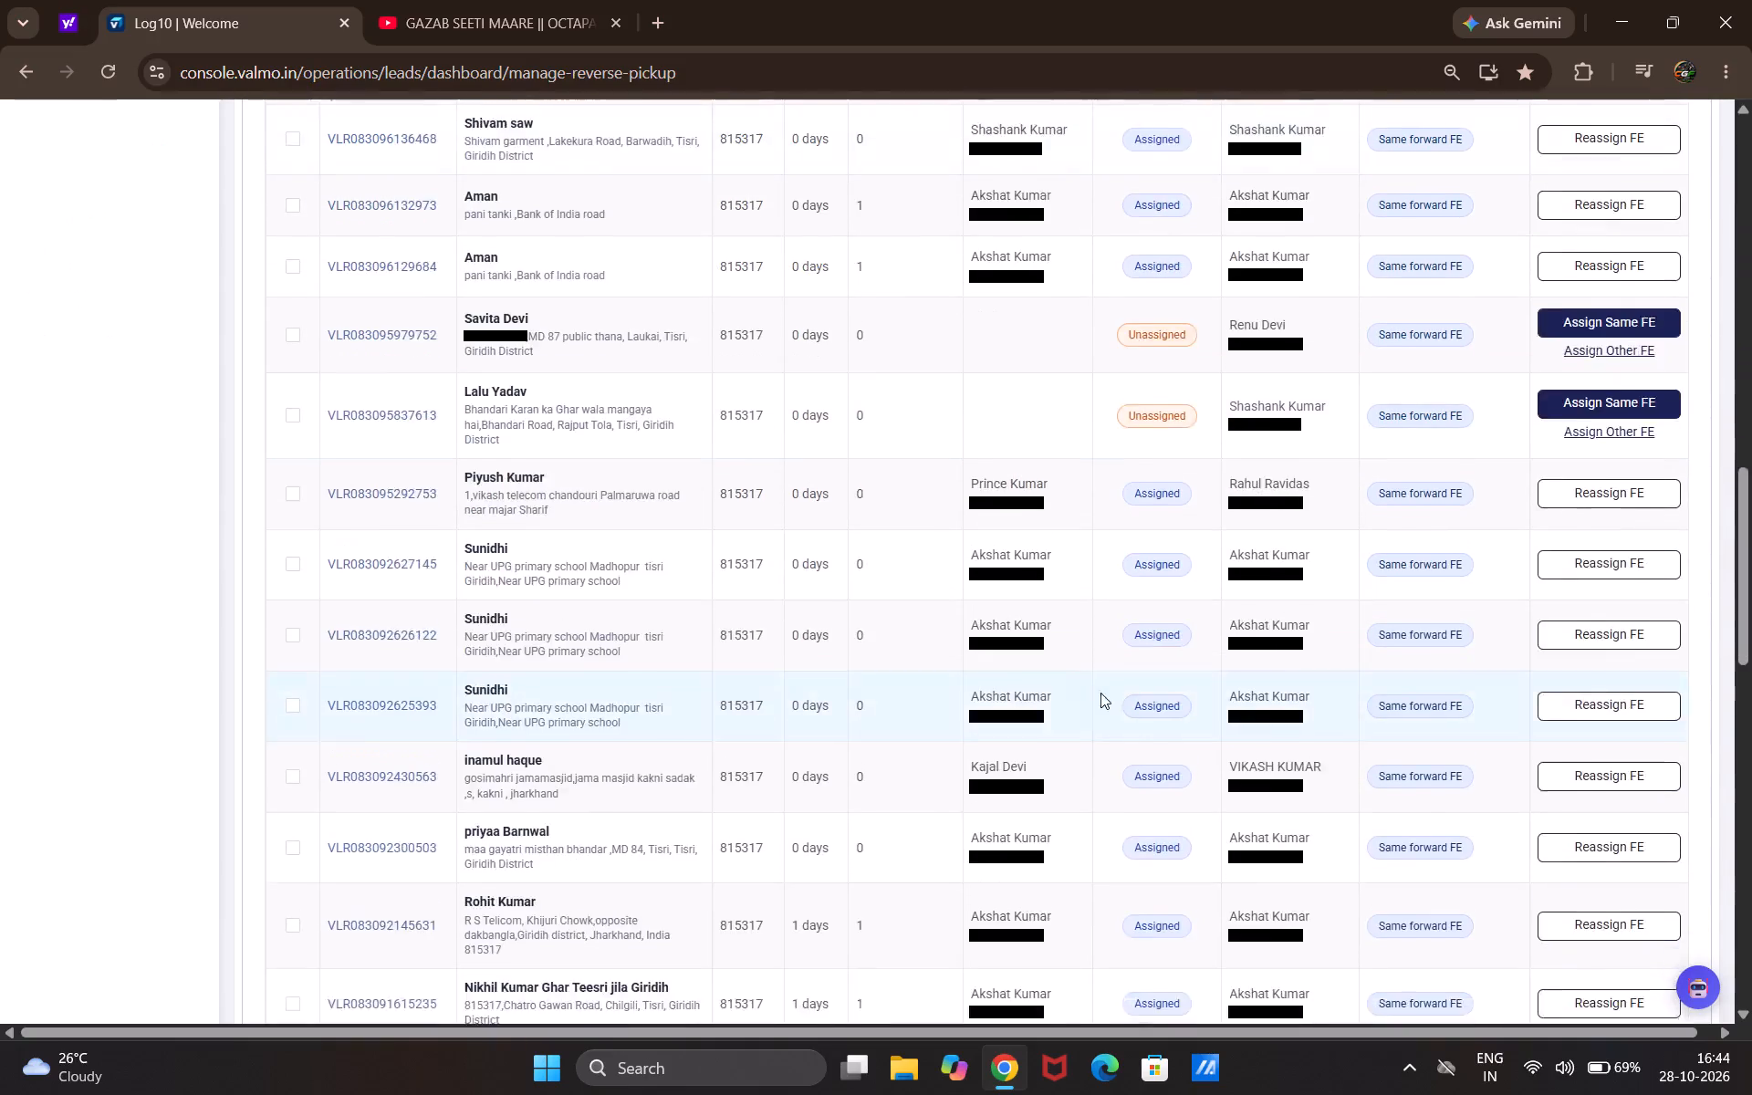
pyautogui.scroll(3, 1135, 695)
pyautogui.scroll(2, 1090, 785)
pyautogui.scroll(-5, 1059, 814)
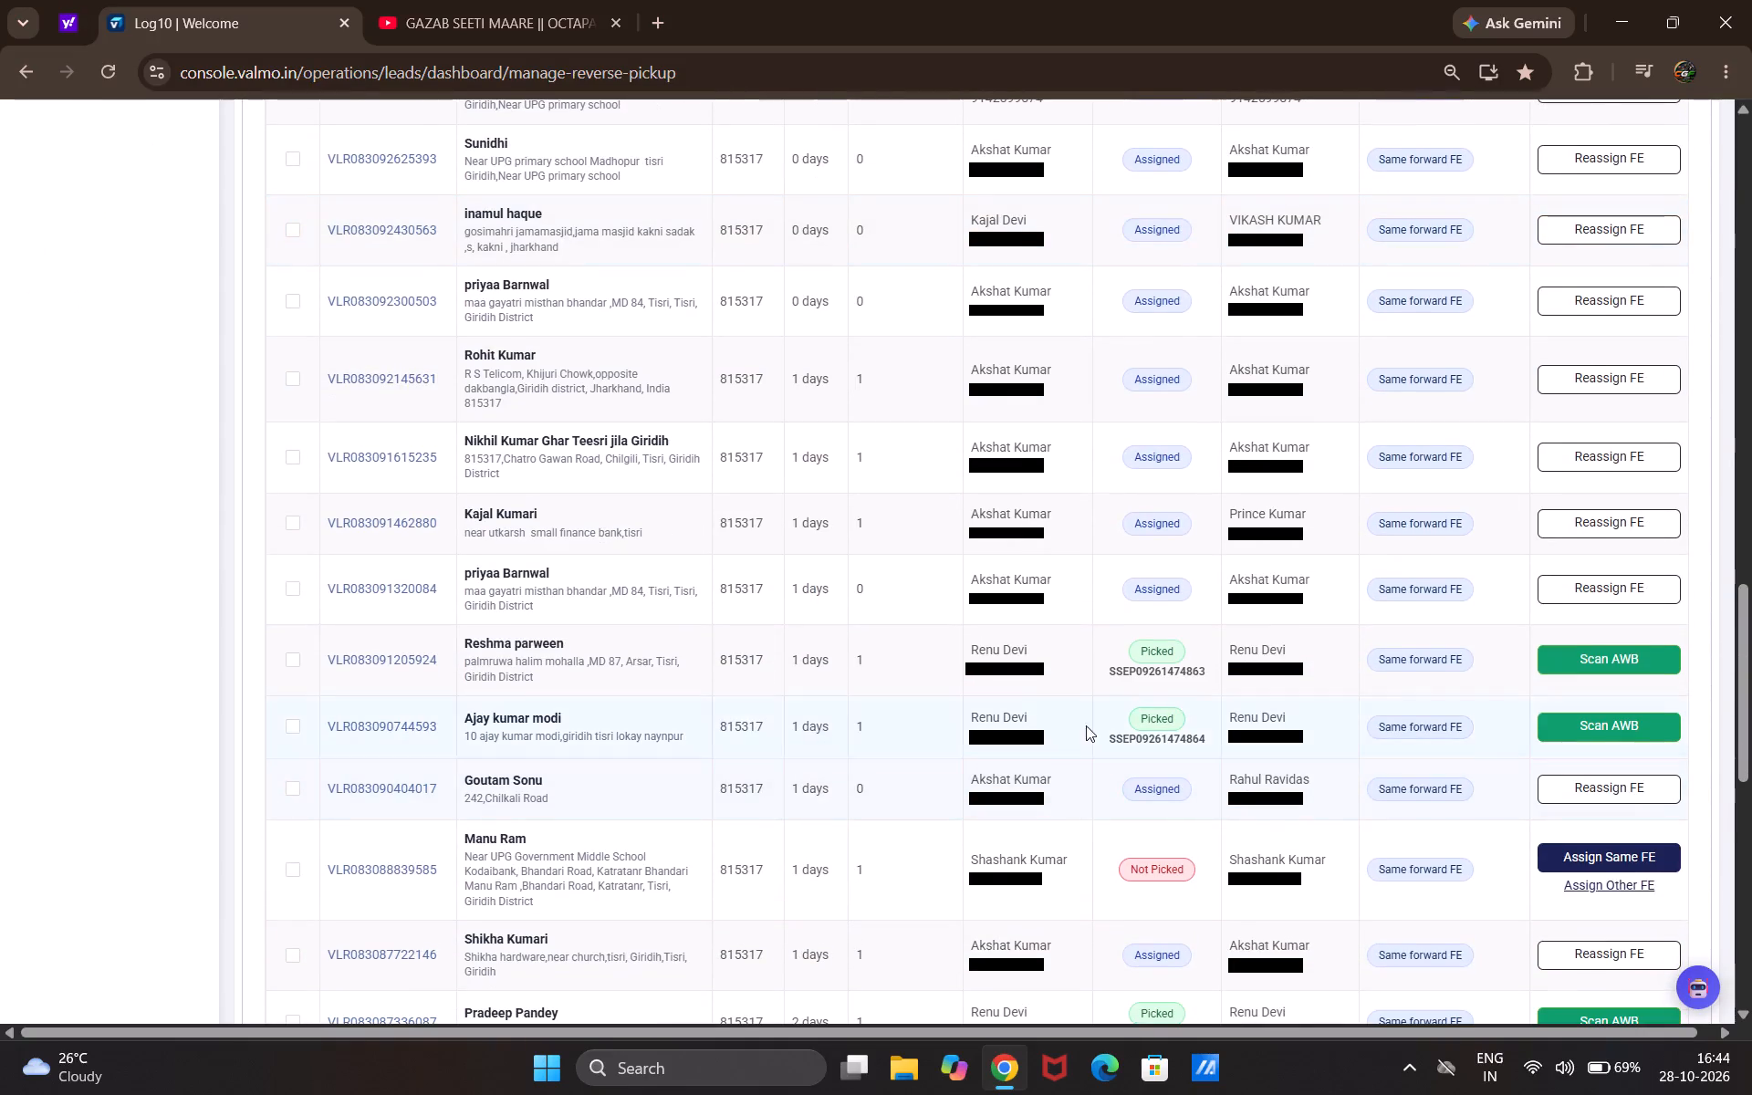
pyautogui.scroll(-3, 985, 670)
pyautogui.scroll(-4, 1320, 615)
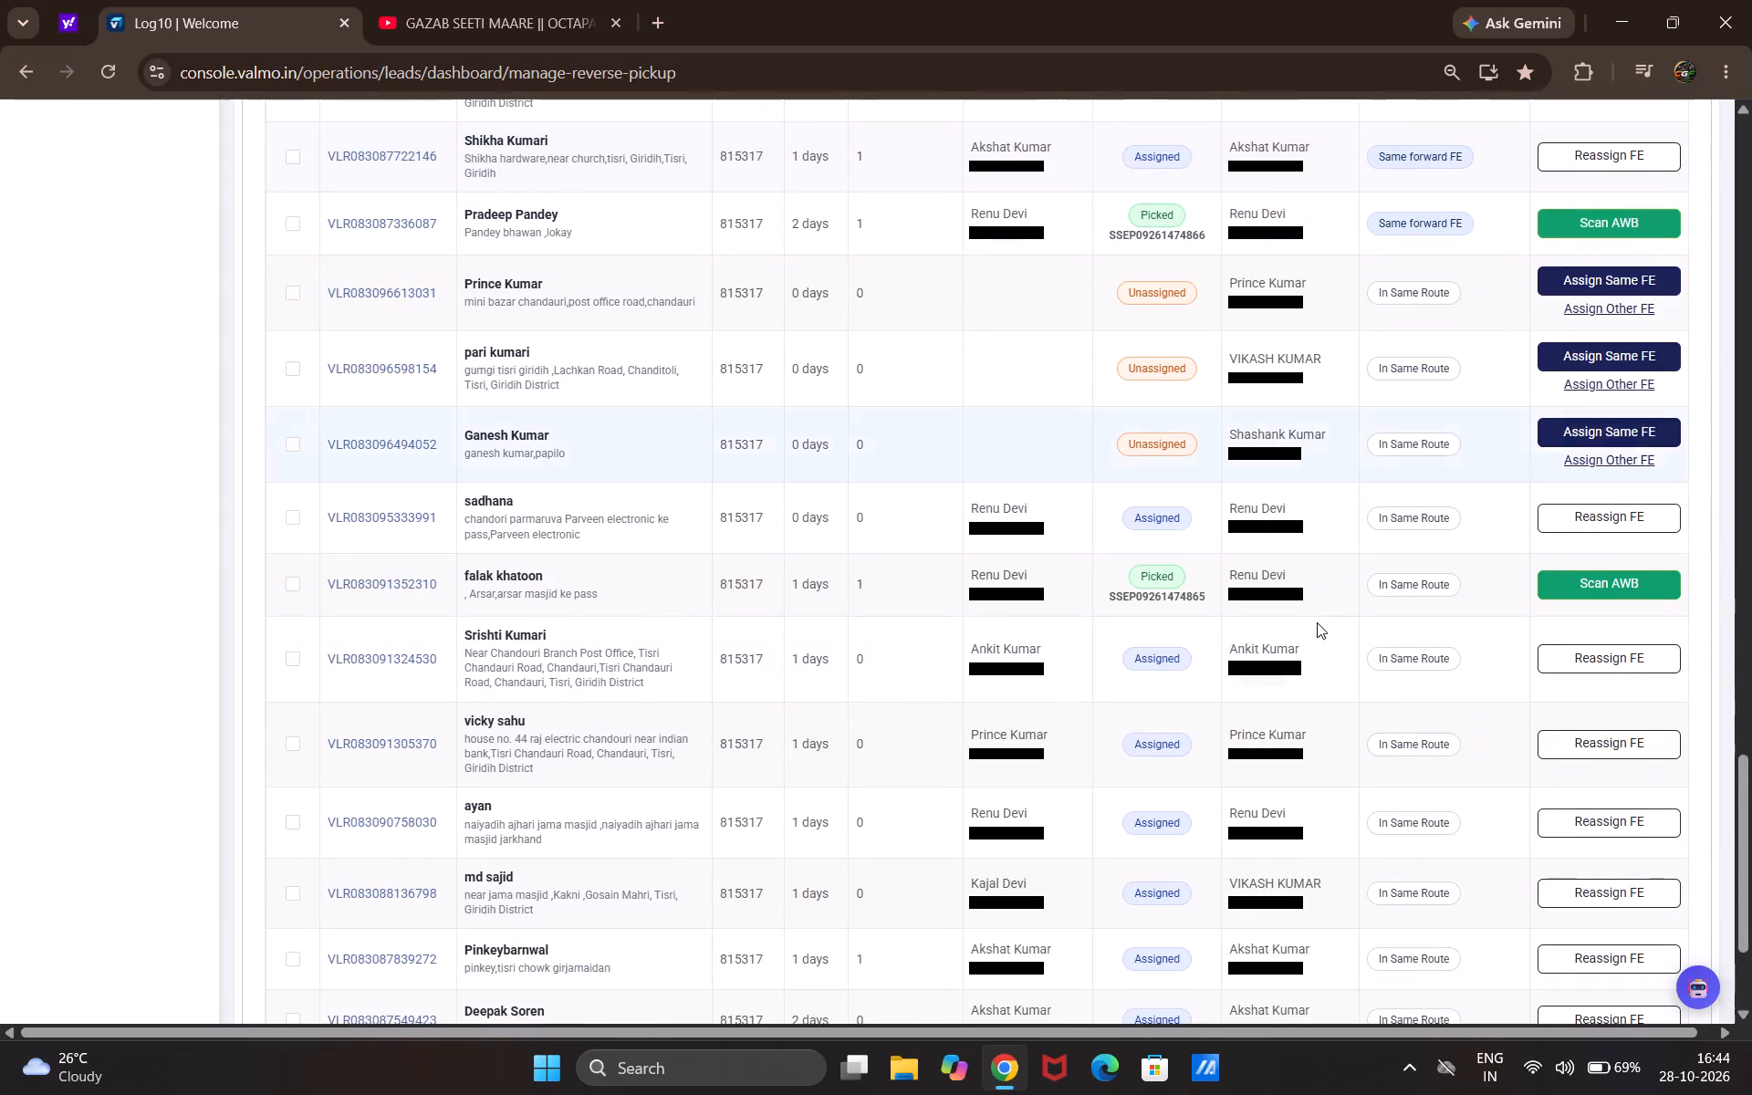
pyautogui.scroll(-6, 1257, 644)
pyautogui.scroll(5, 1032, 818)
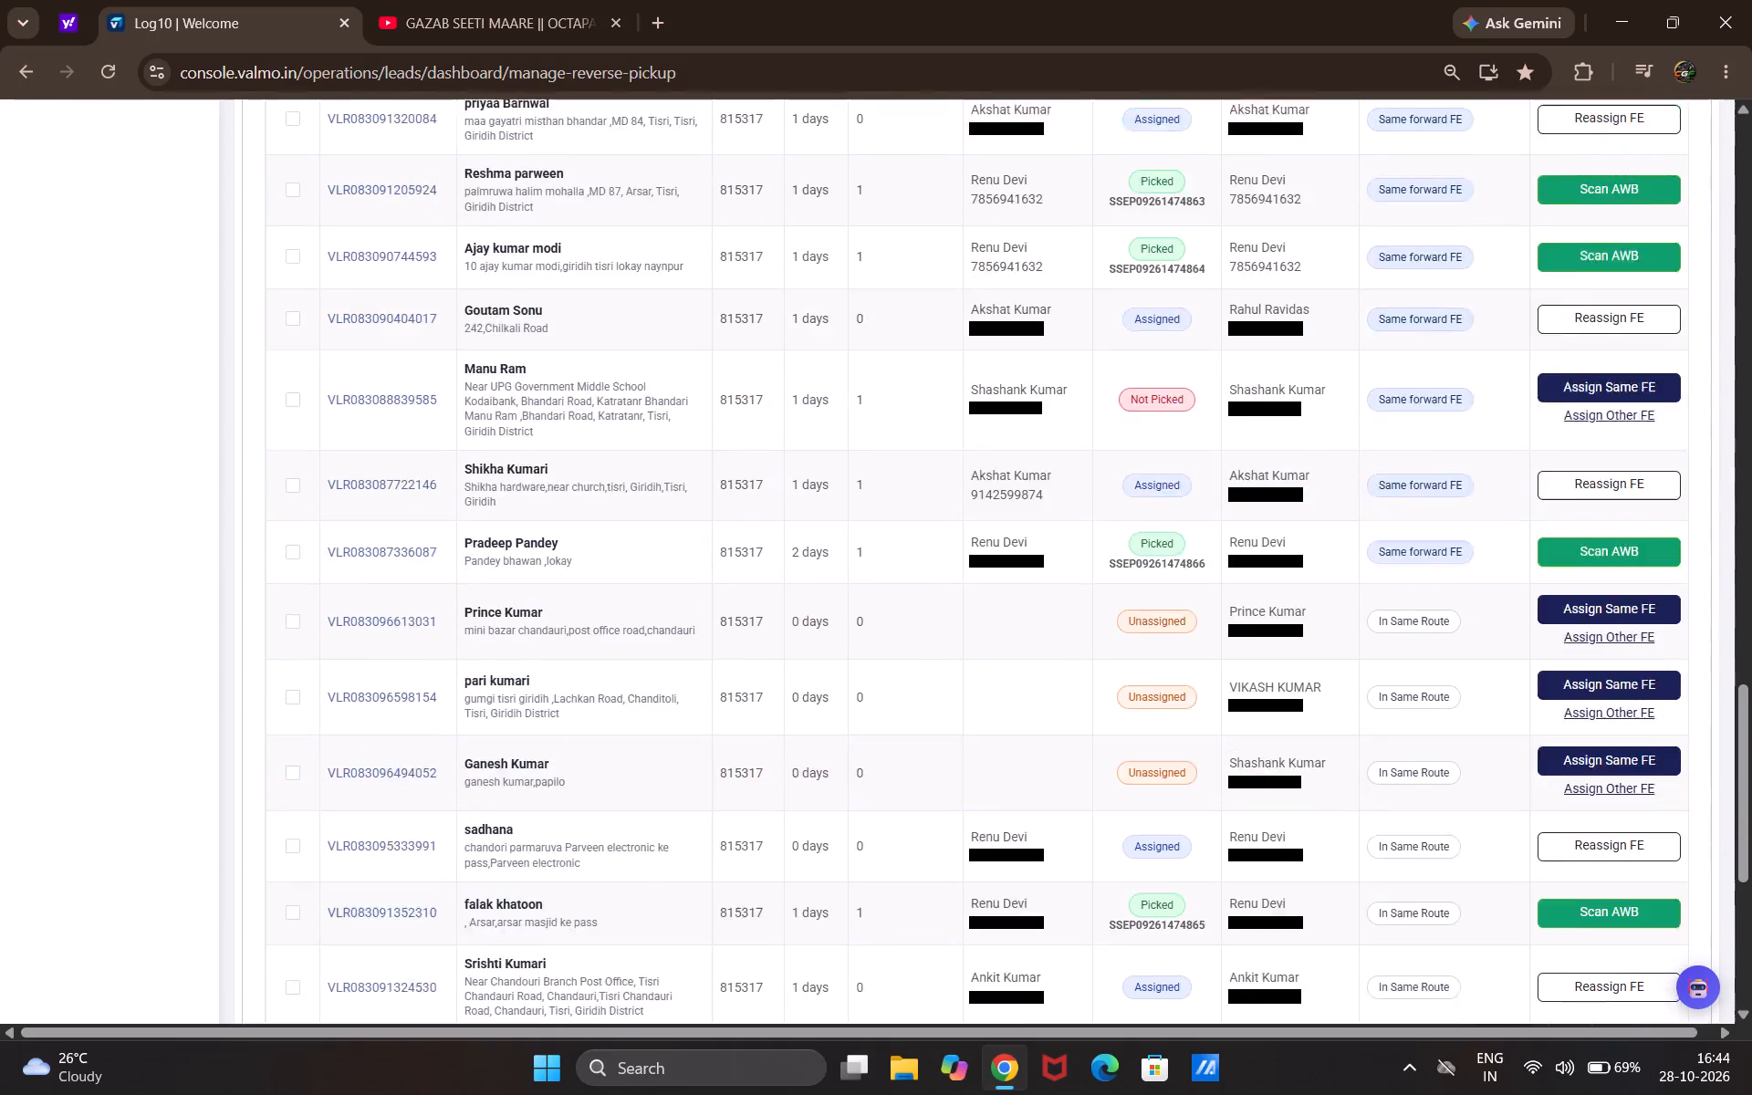
pyautogui.scroll(-6, 994, 870)
pyautogui.scroll(3, 1088, 839)
pyautogui.scroll(-3, 1089, 839)
pyautogui.scroll(7, 1089, 839)
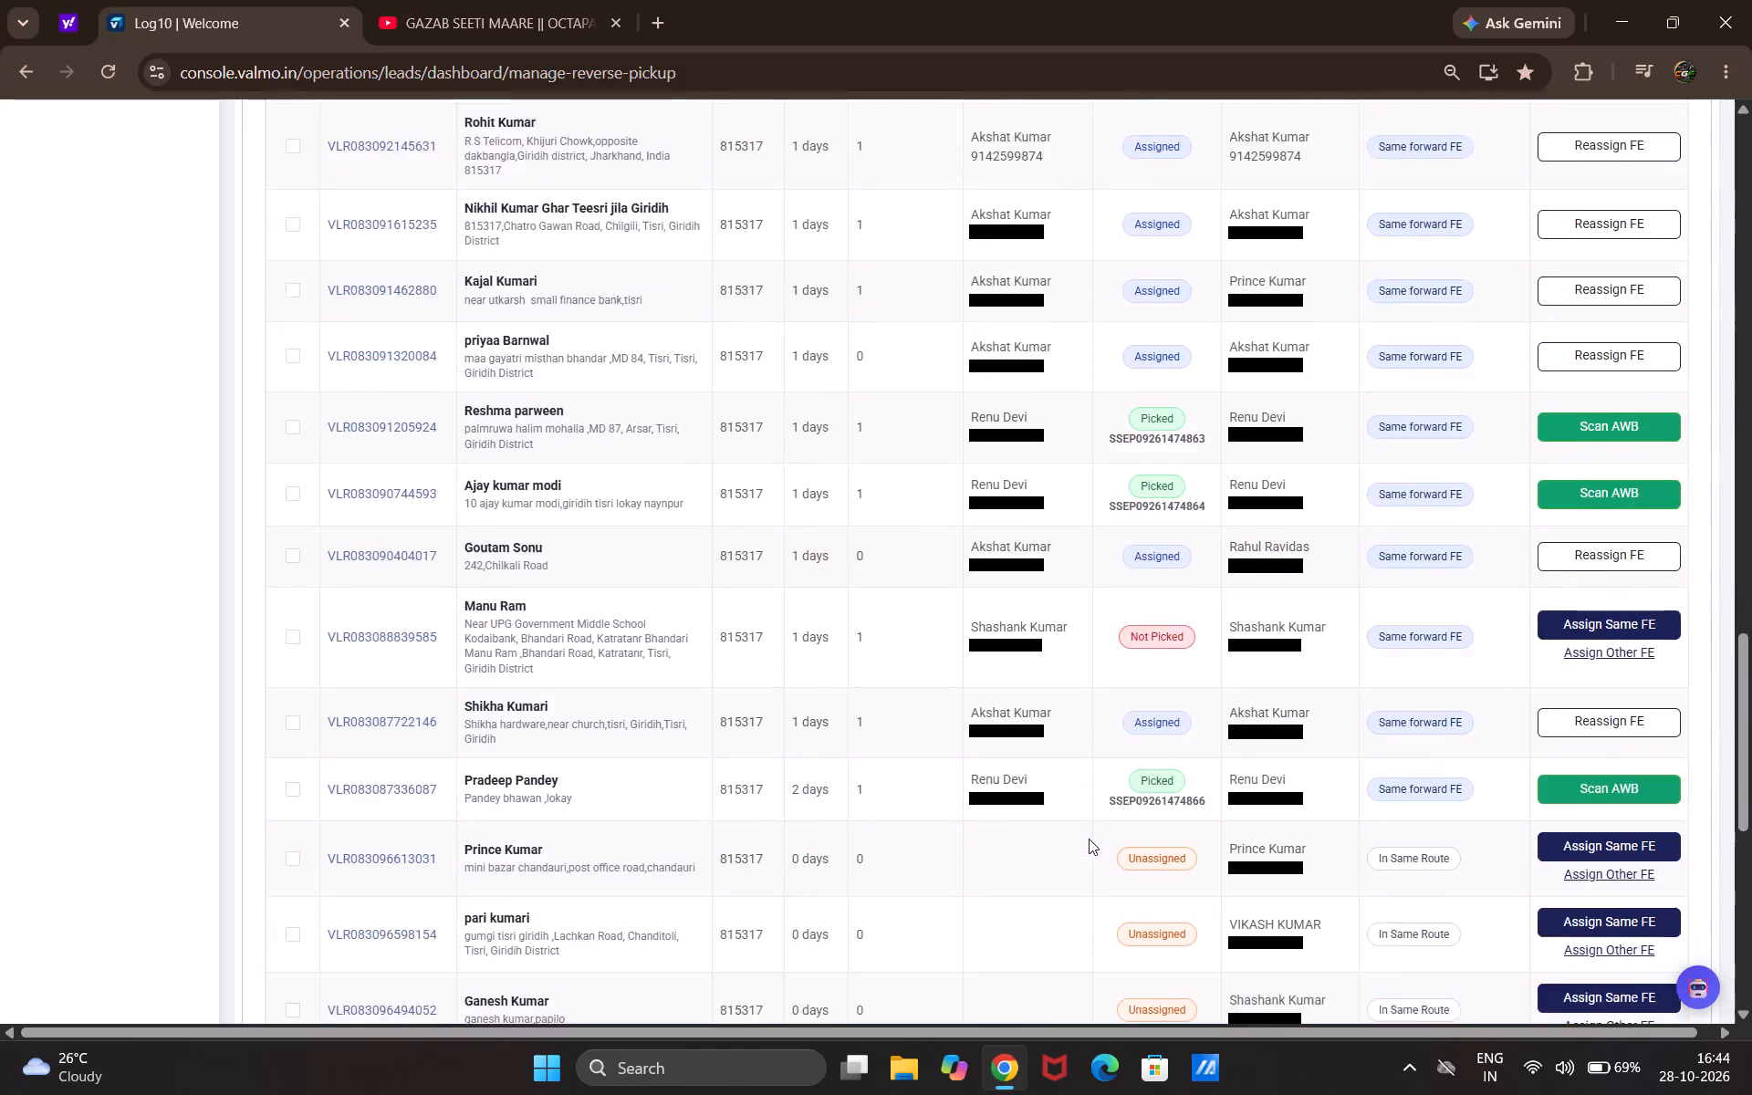
pyautogui.scroll(-2, 1089, 839)
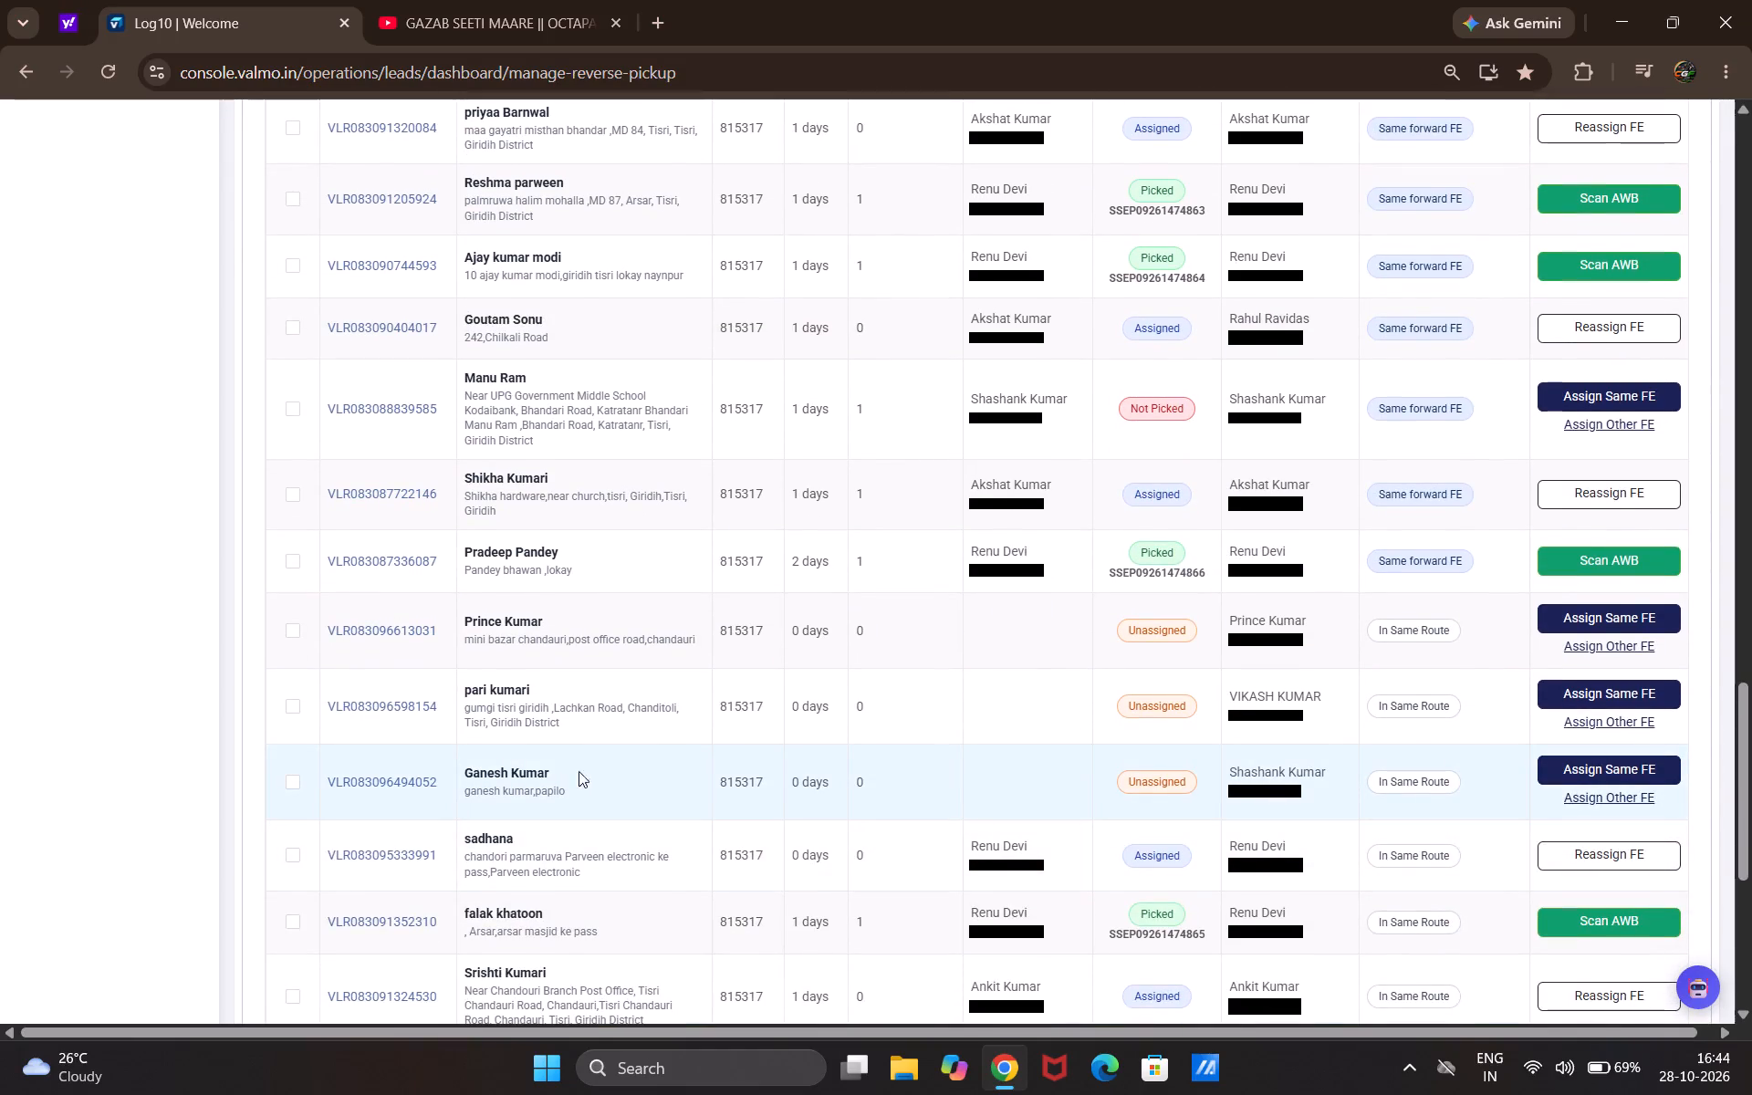
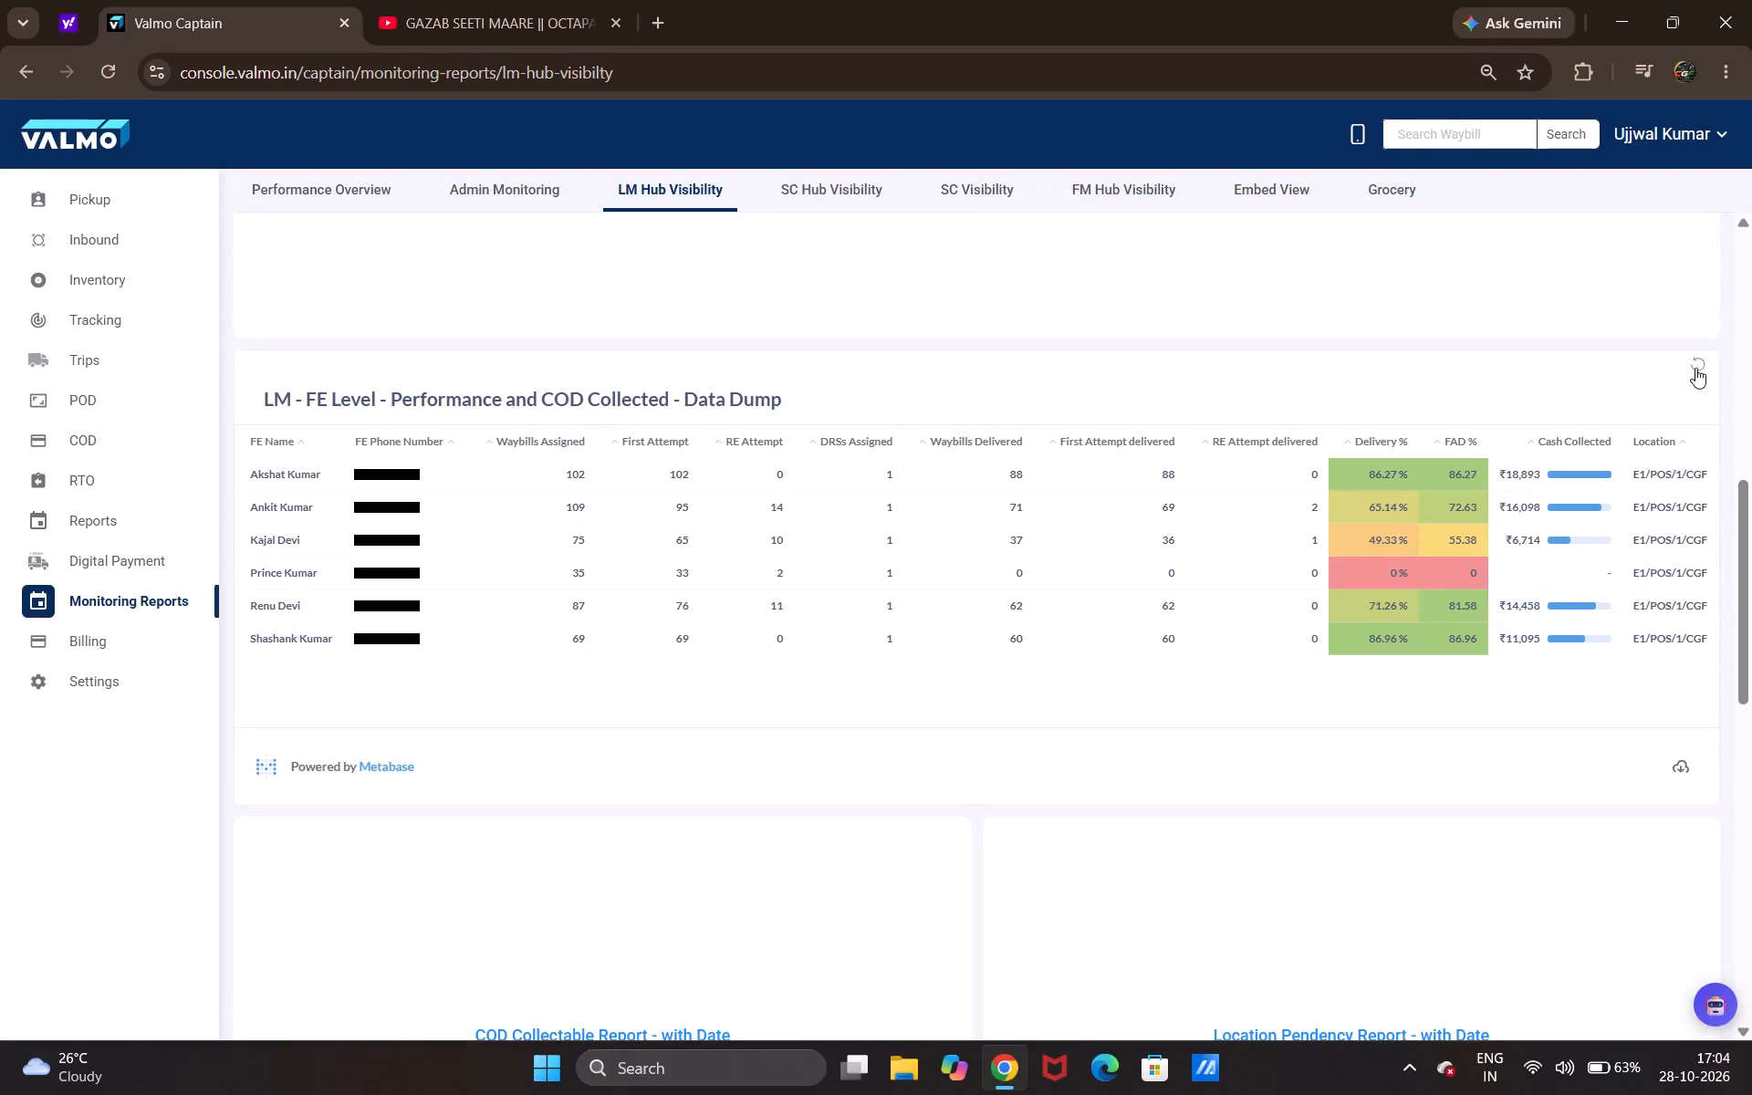
# Refresh the LM FE-level Performance and COD Collected report to reload the delivery executives' figures.
pyautogui.click(1695, 365)
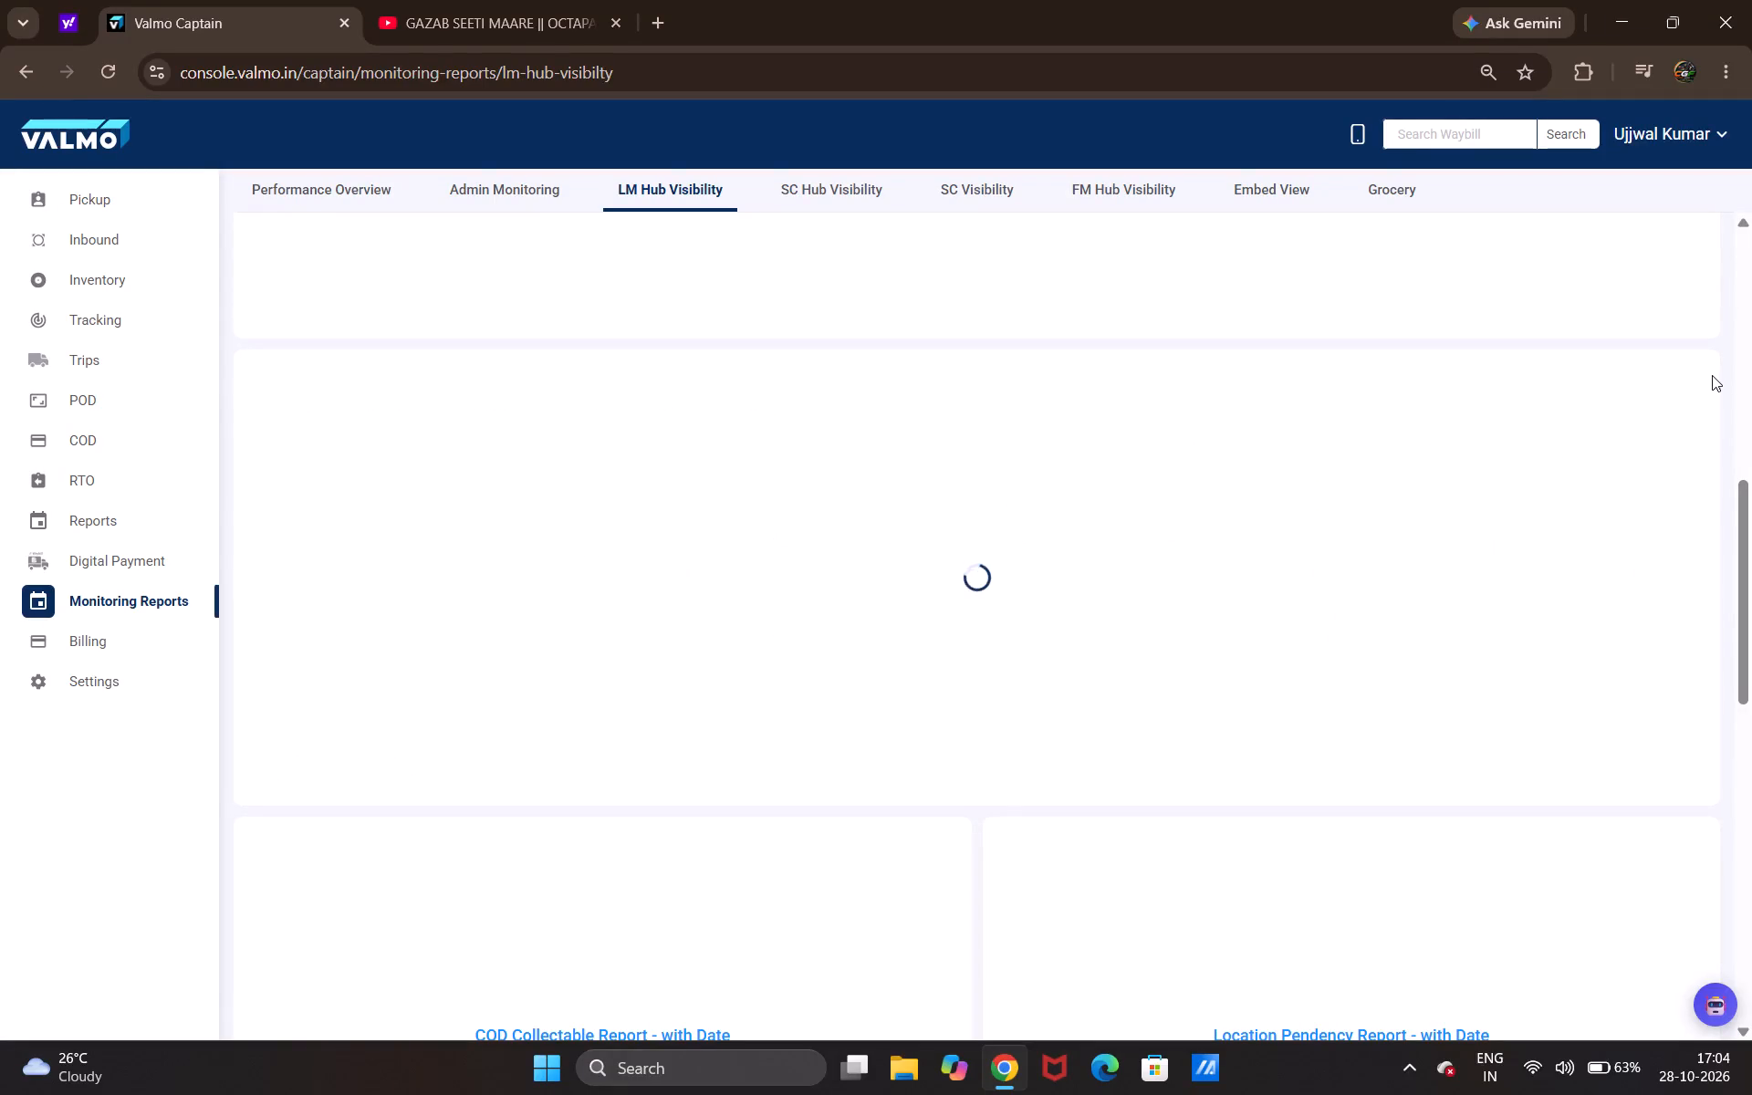
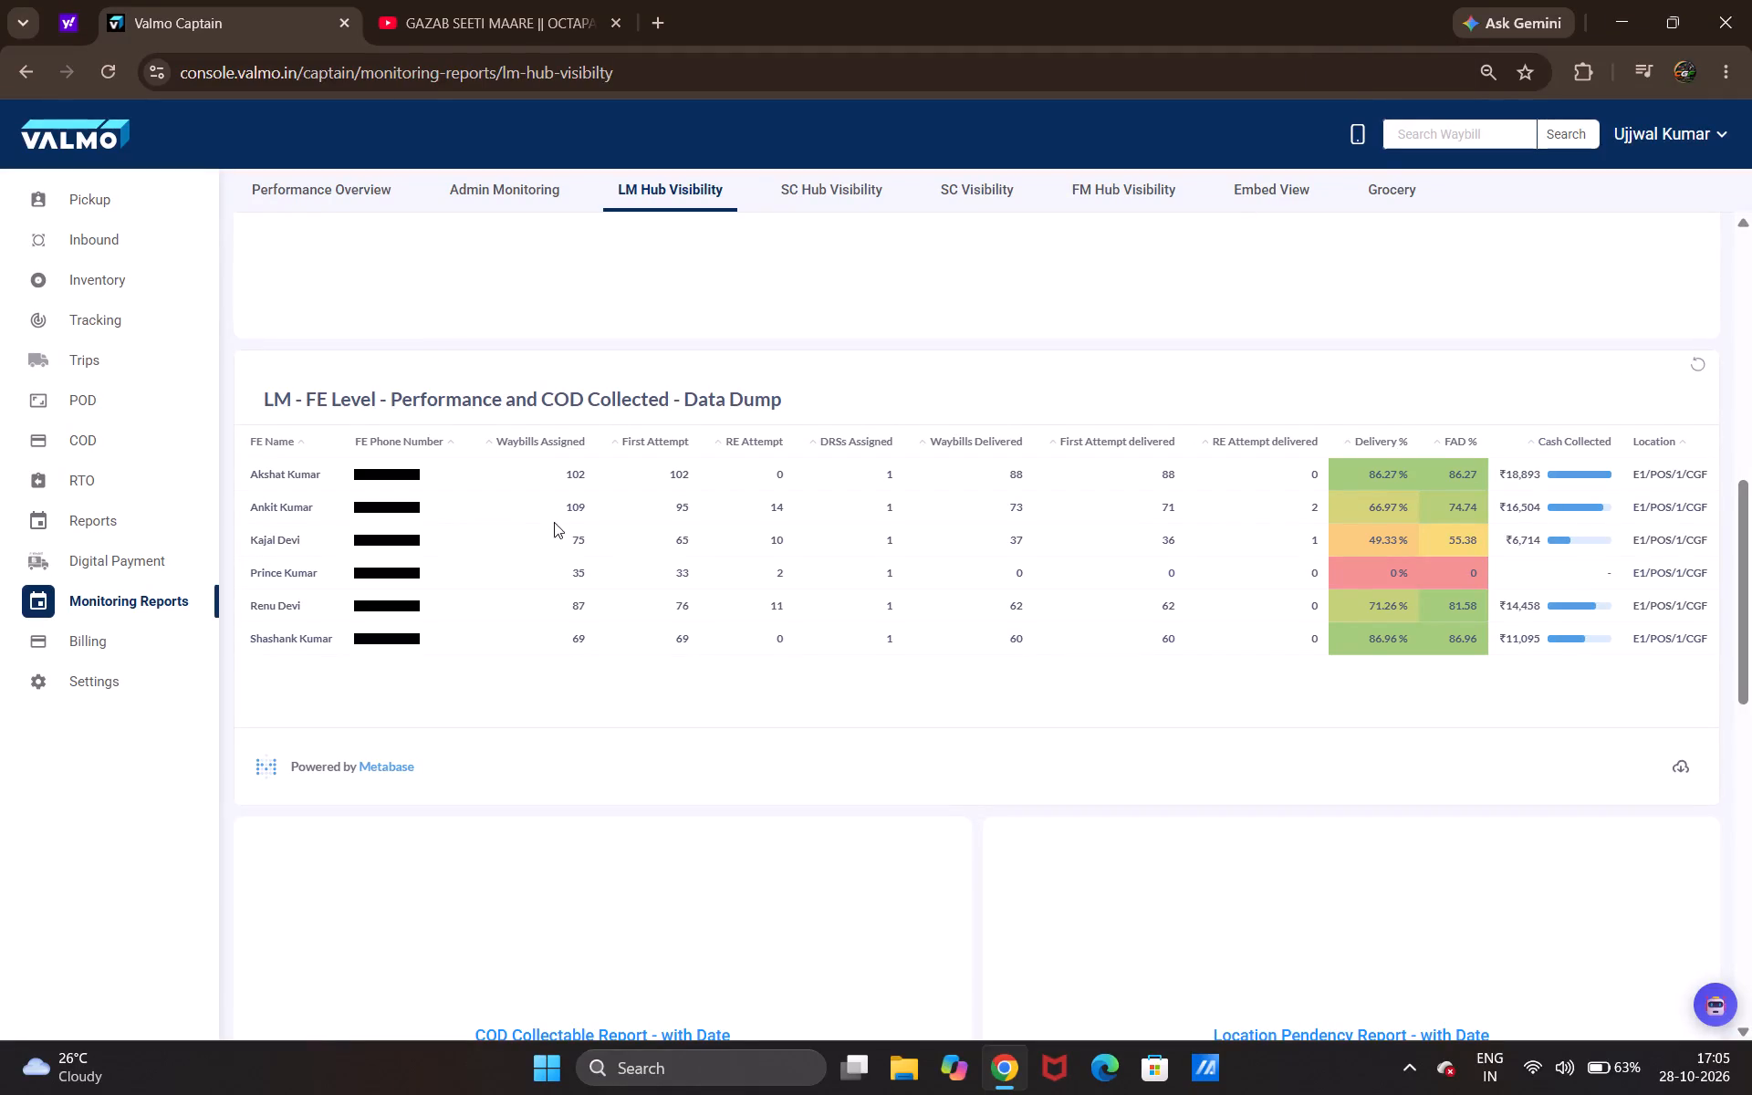
# Refresh the LM FE-level Performance and COD Collected report twice and review the delivery executives' delivery and cash figures.
pyautogui.scroll(9, 396, 509)
pyautogui.scroll(-6, 814, 454)
pyautogui.scroll(1, 984, 505)
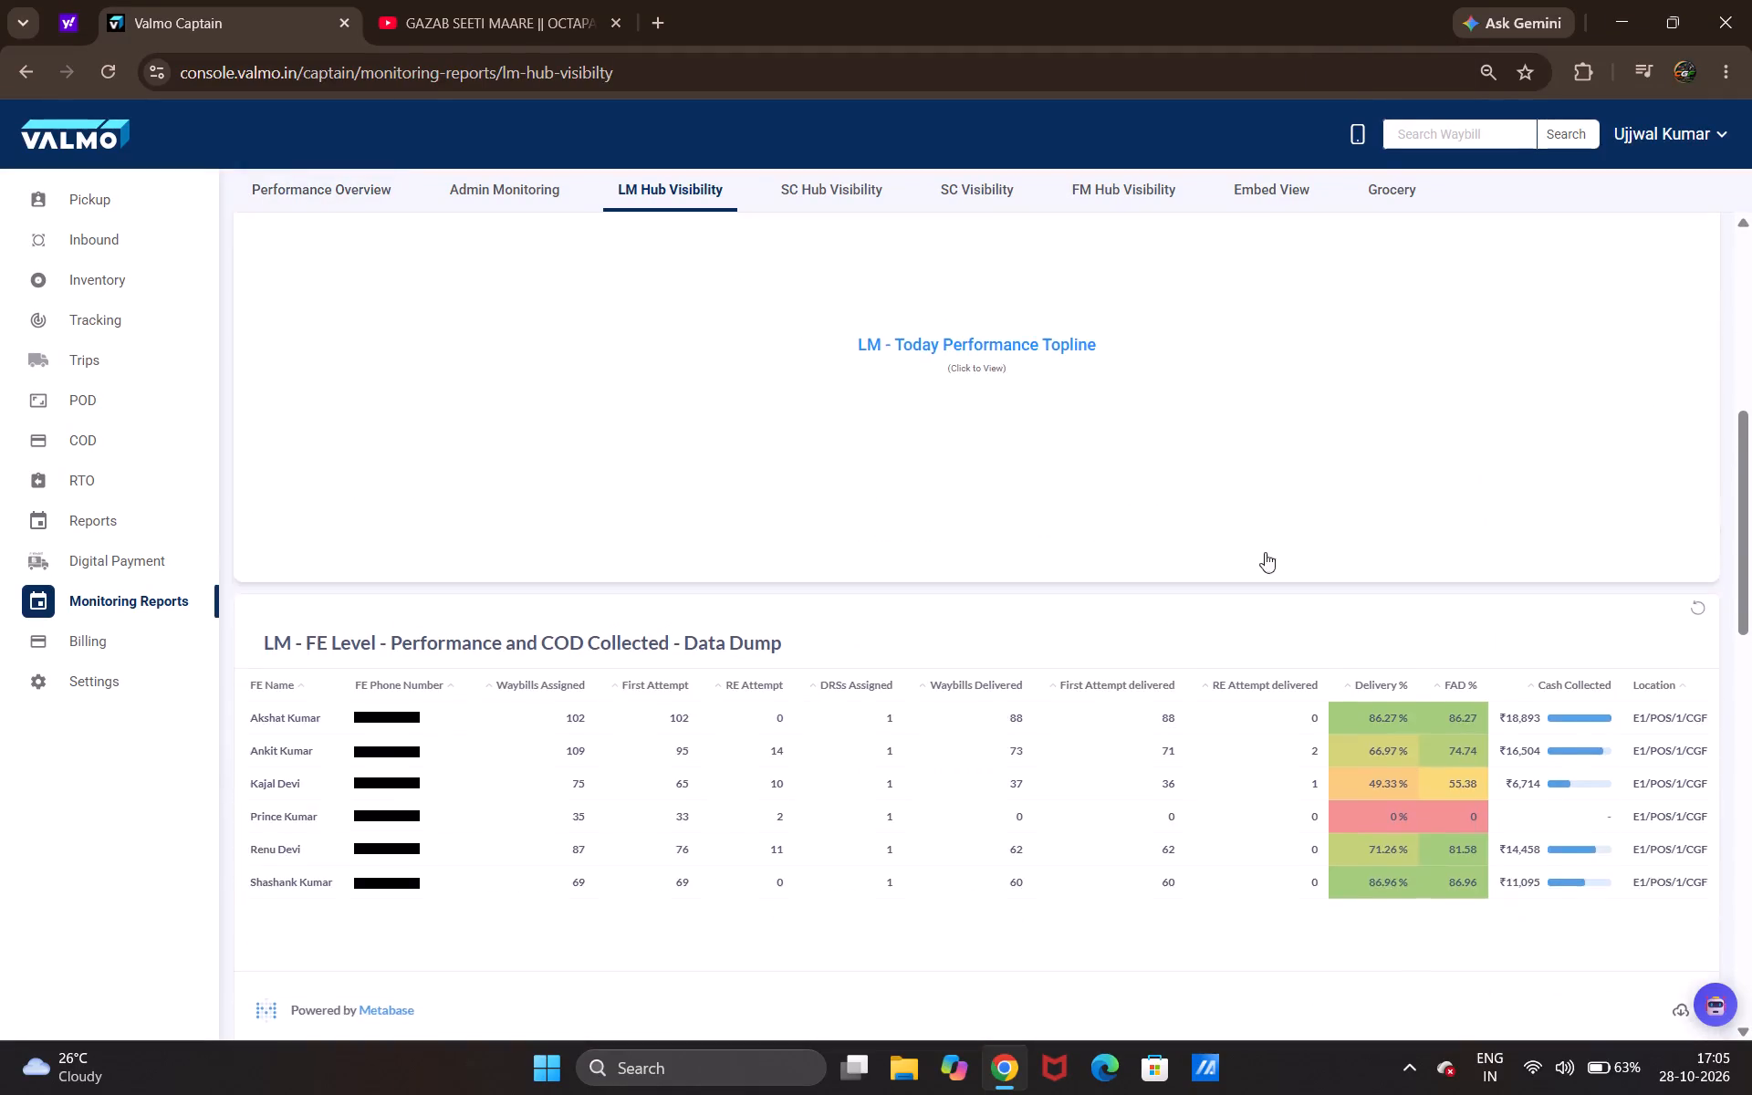
pyautogui.click(1698, 708)
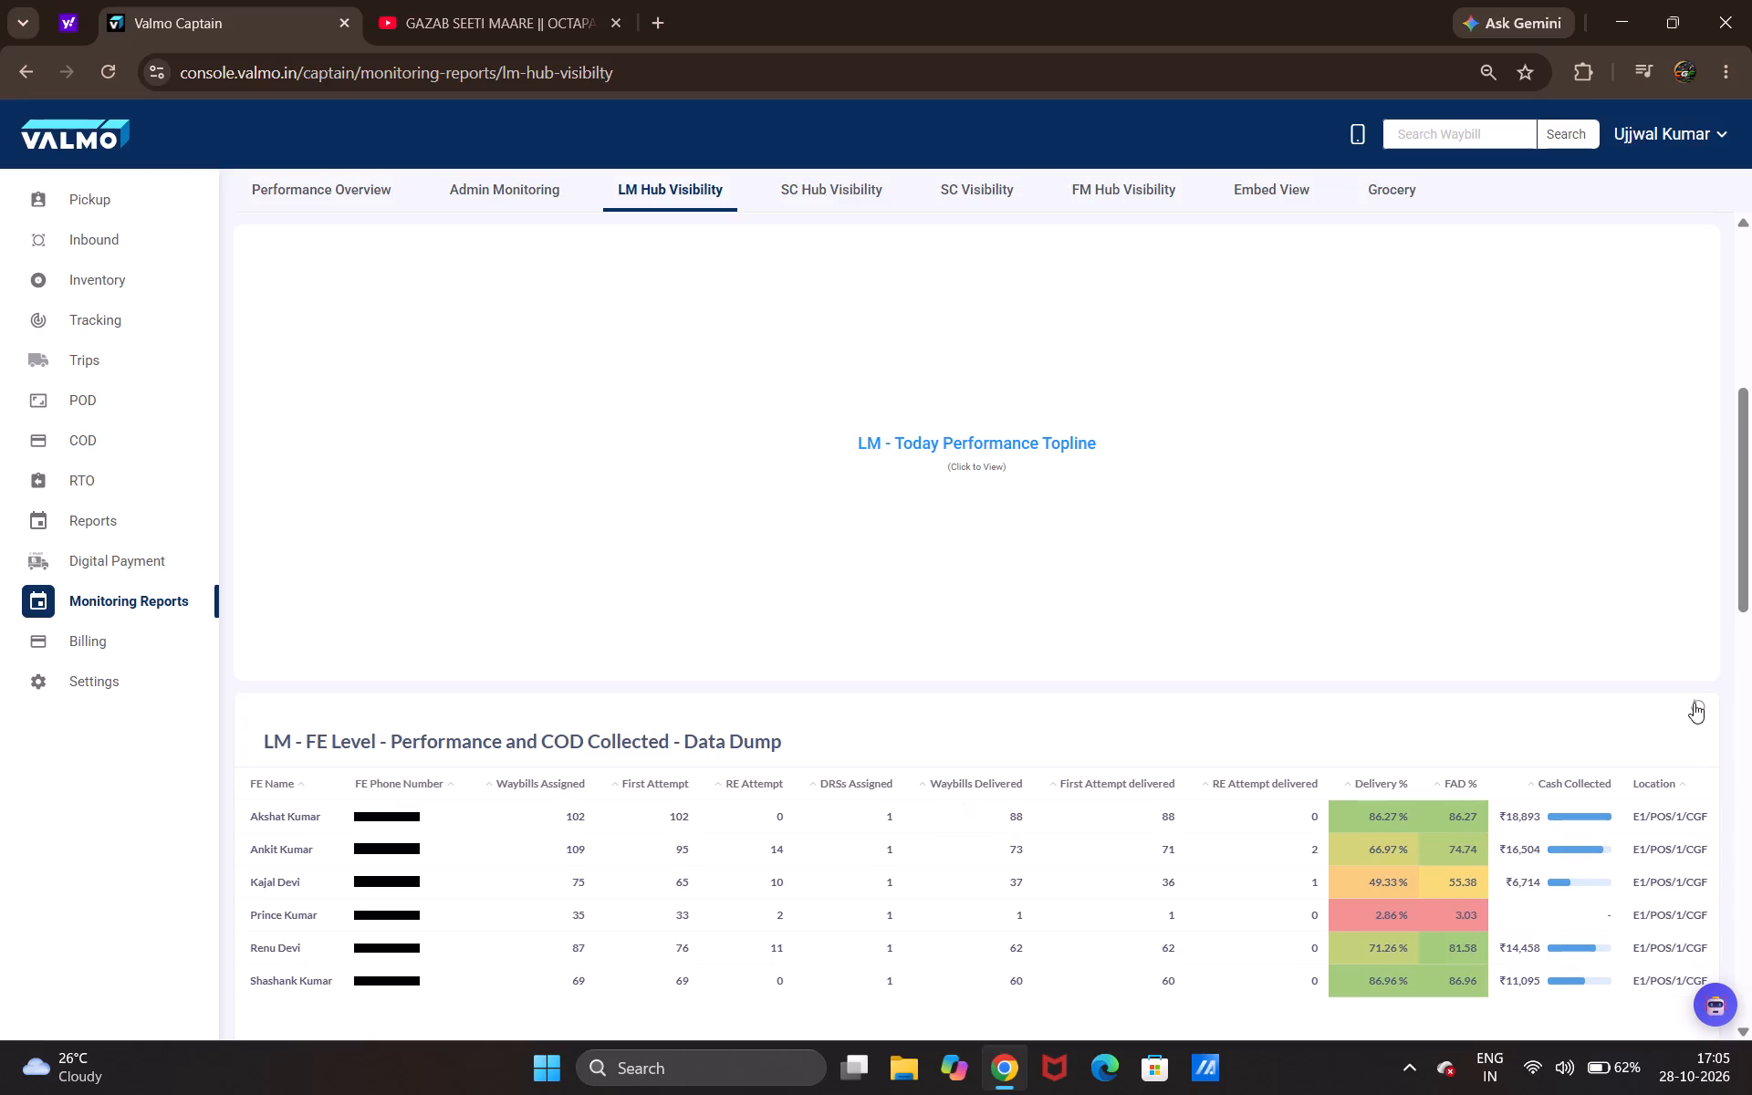
pyautogui.scroll(-1, 1553, 772)
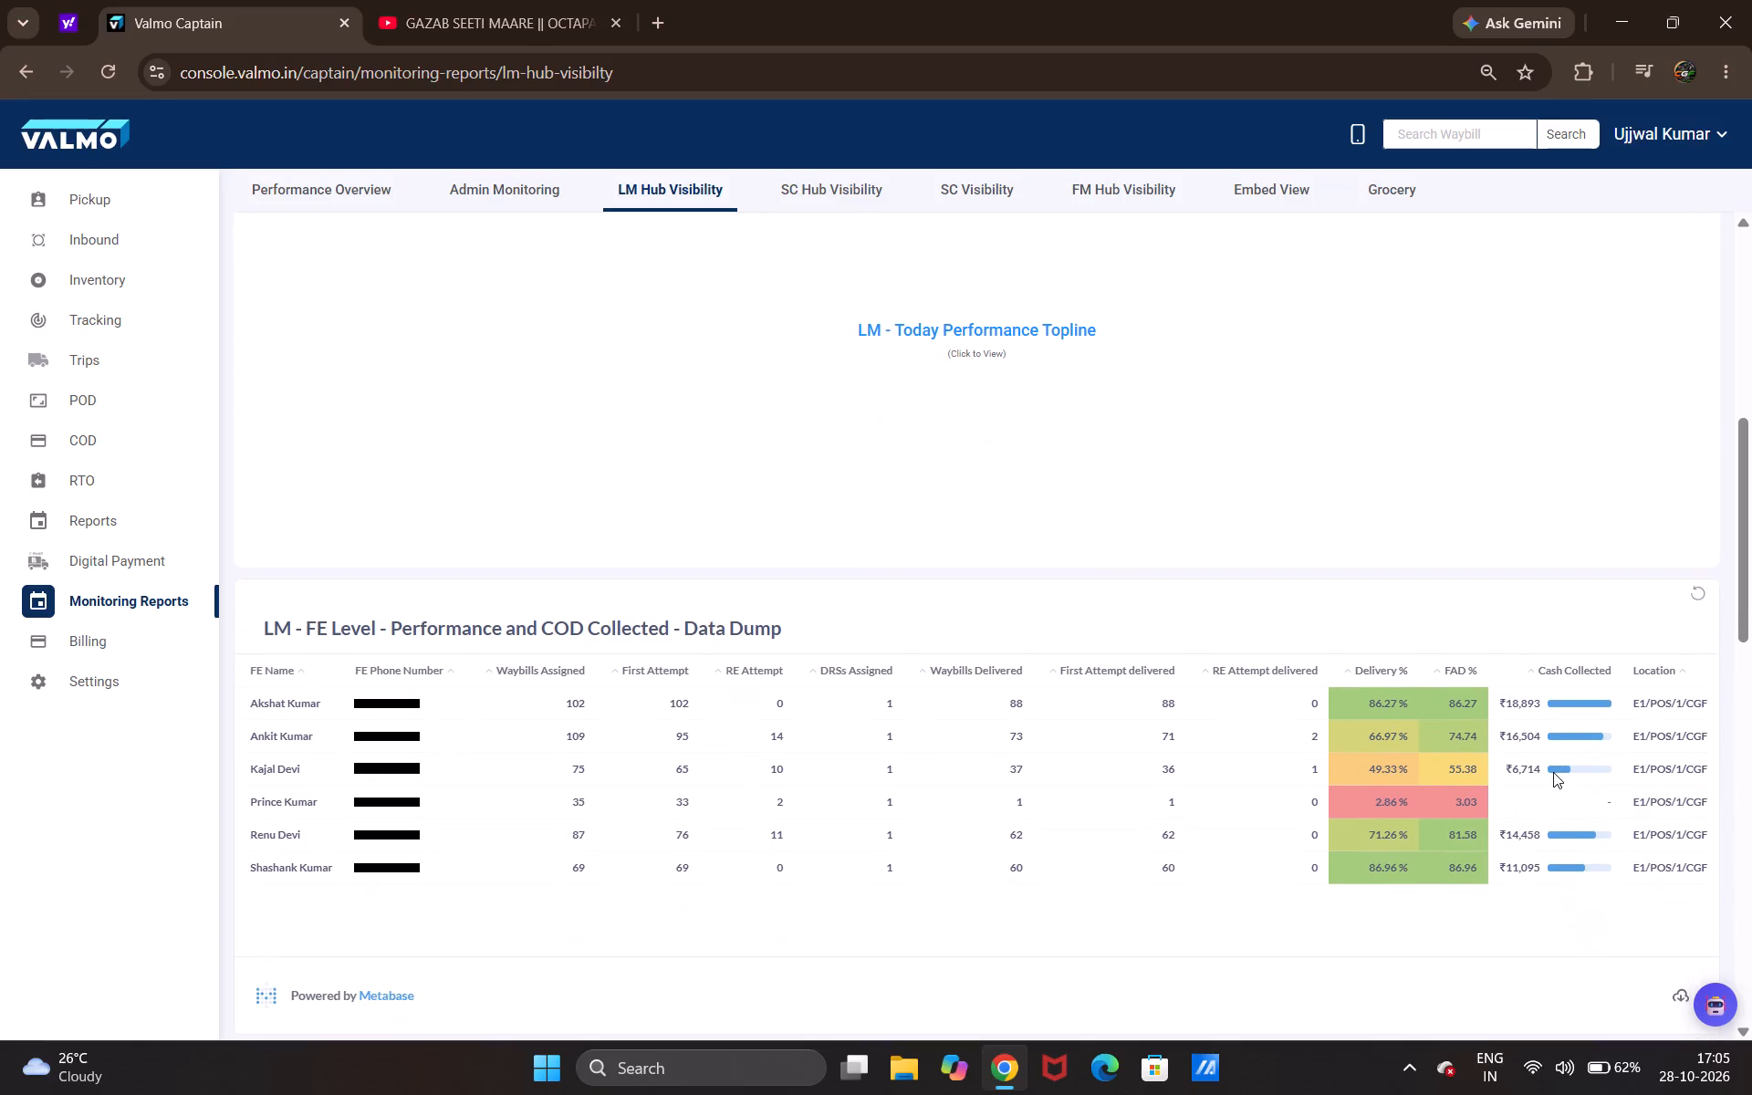
pyautogui.click(1697, 589)
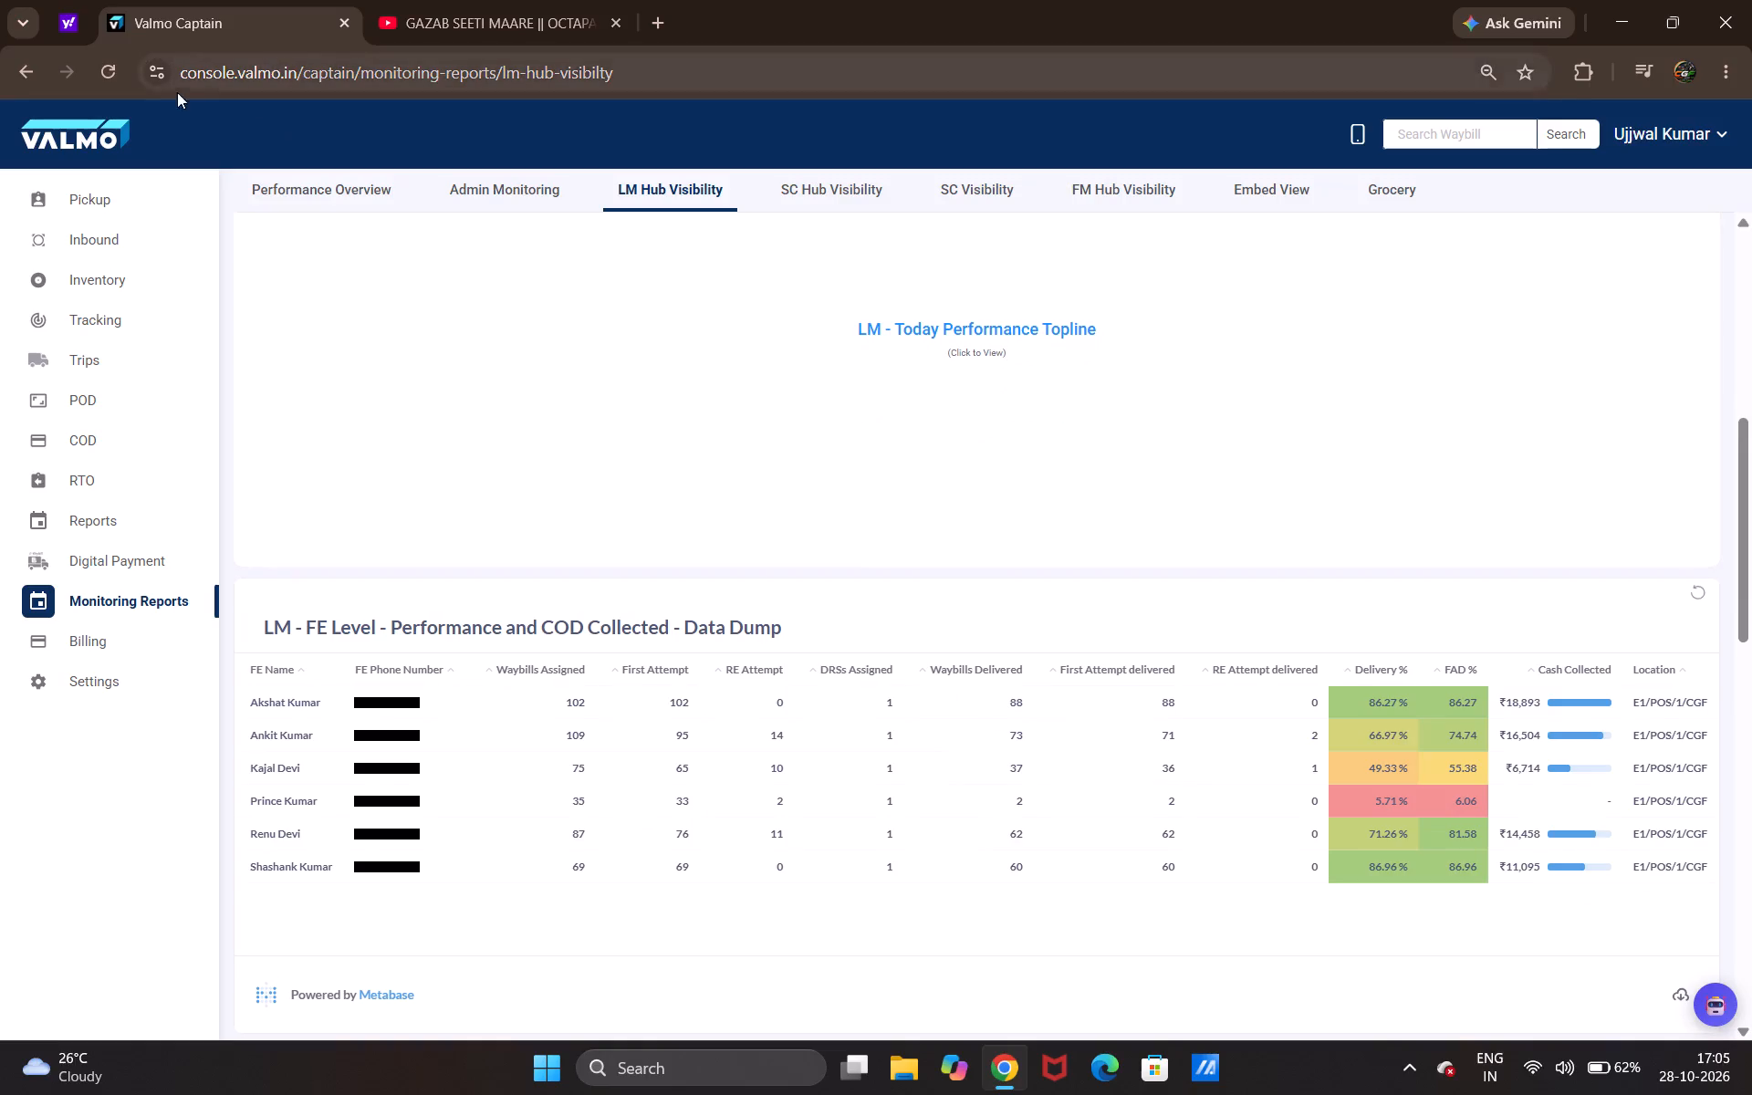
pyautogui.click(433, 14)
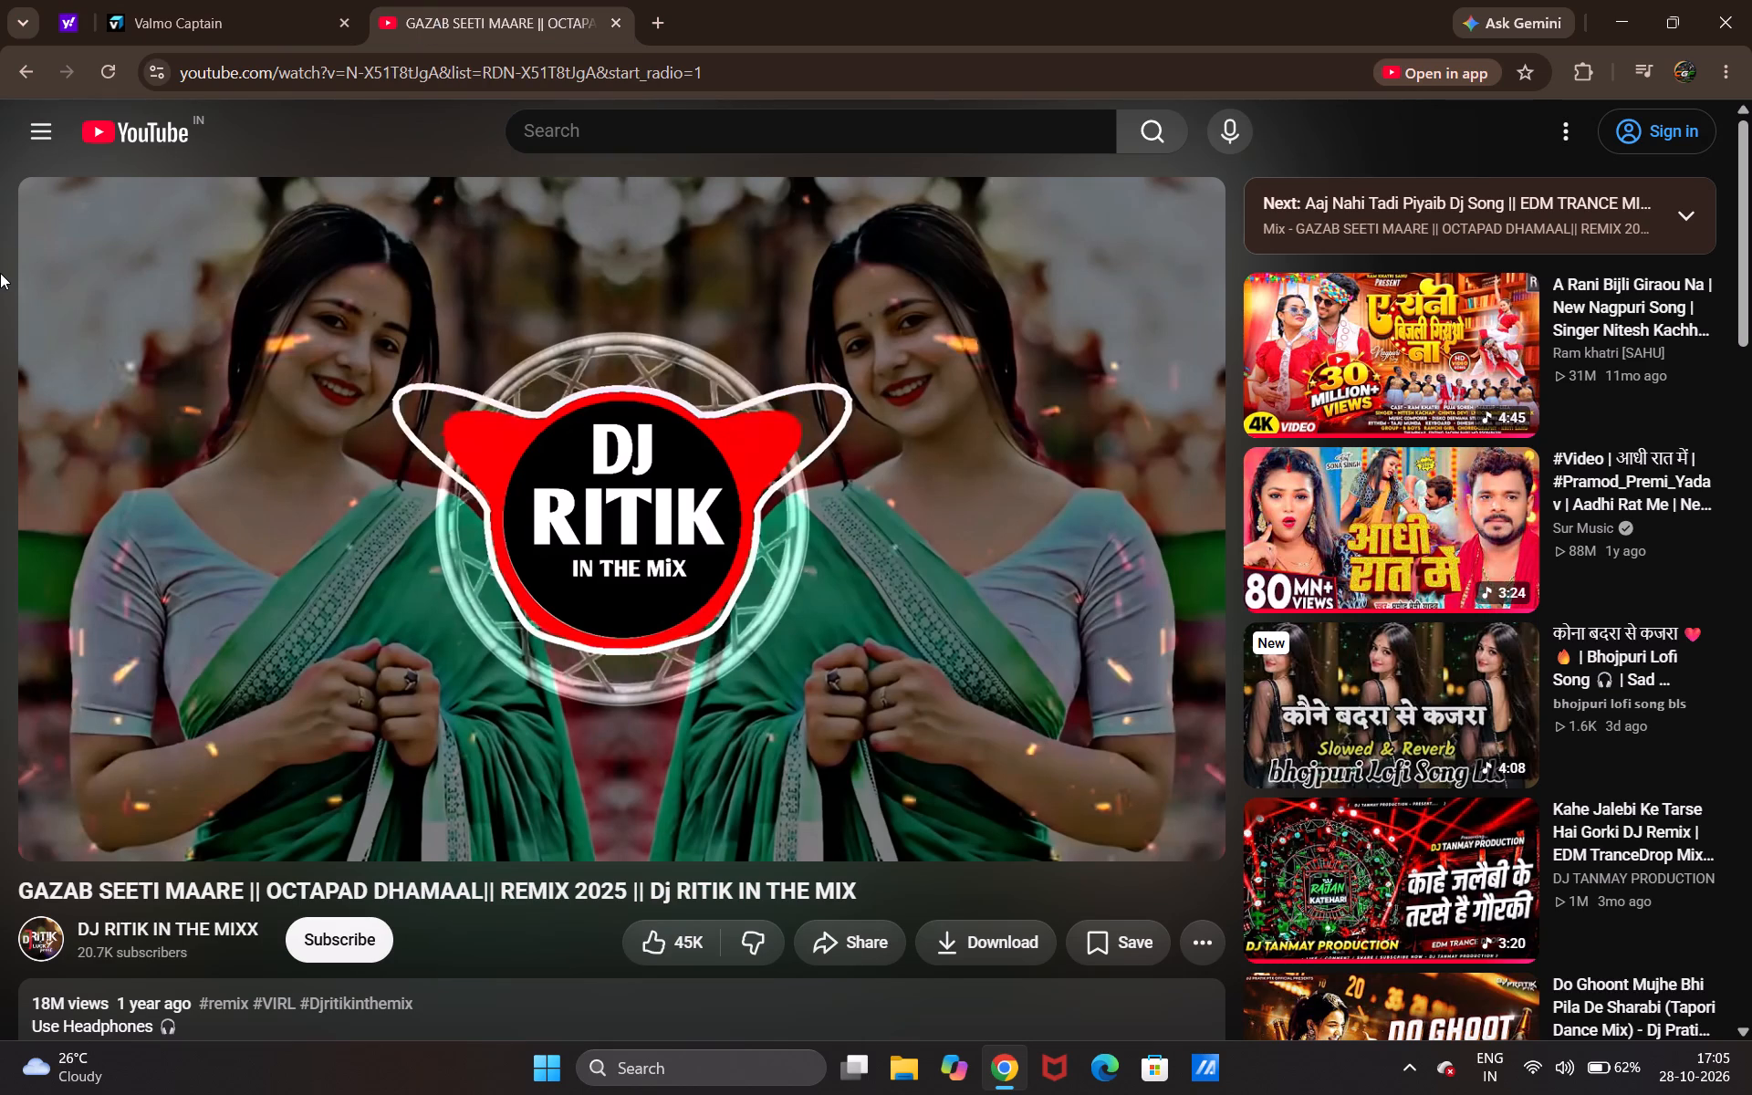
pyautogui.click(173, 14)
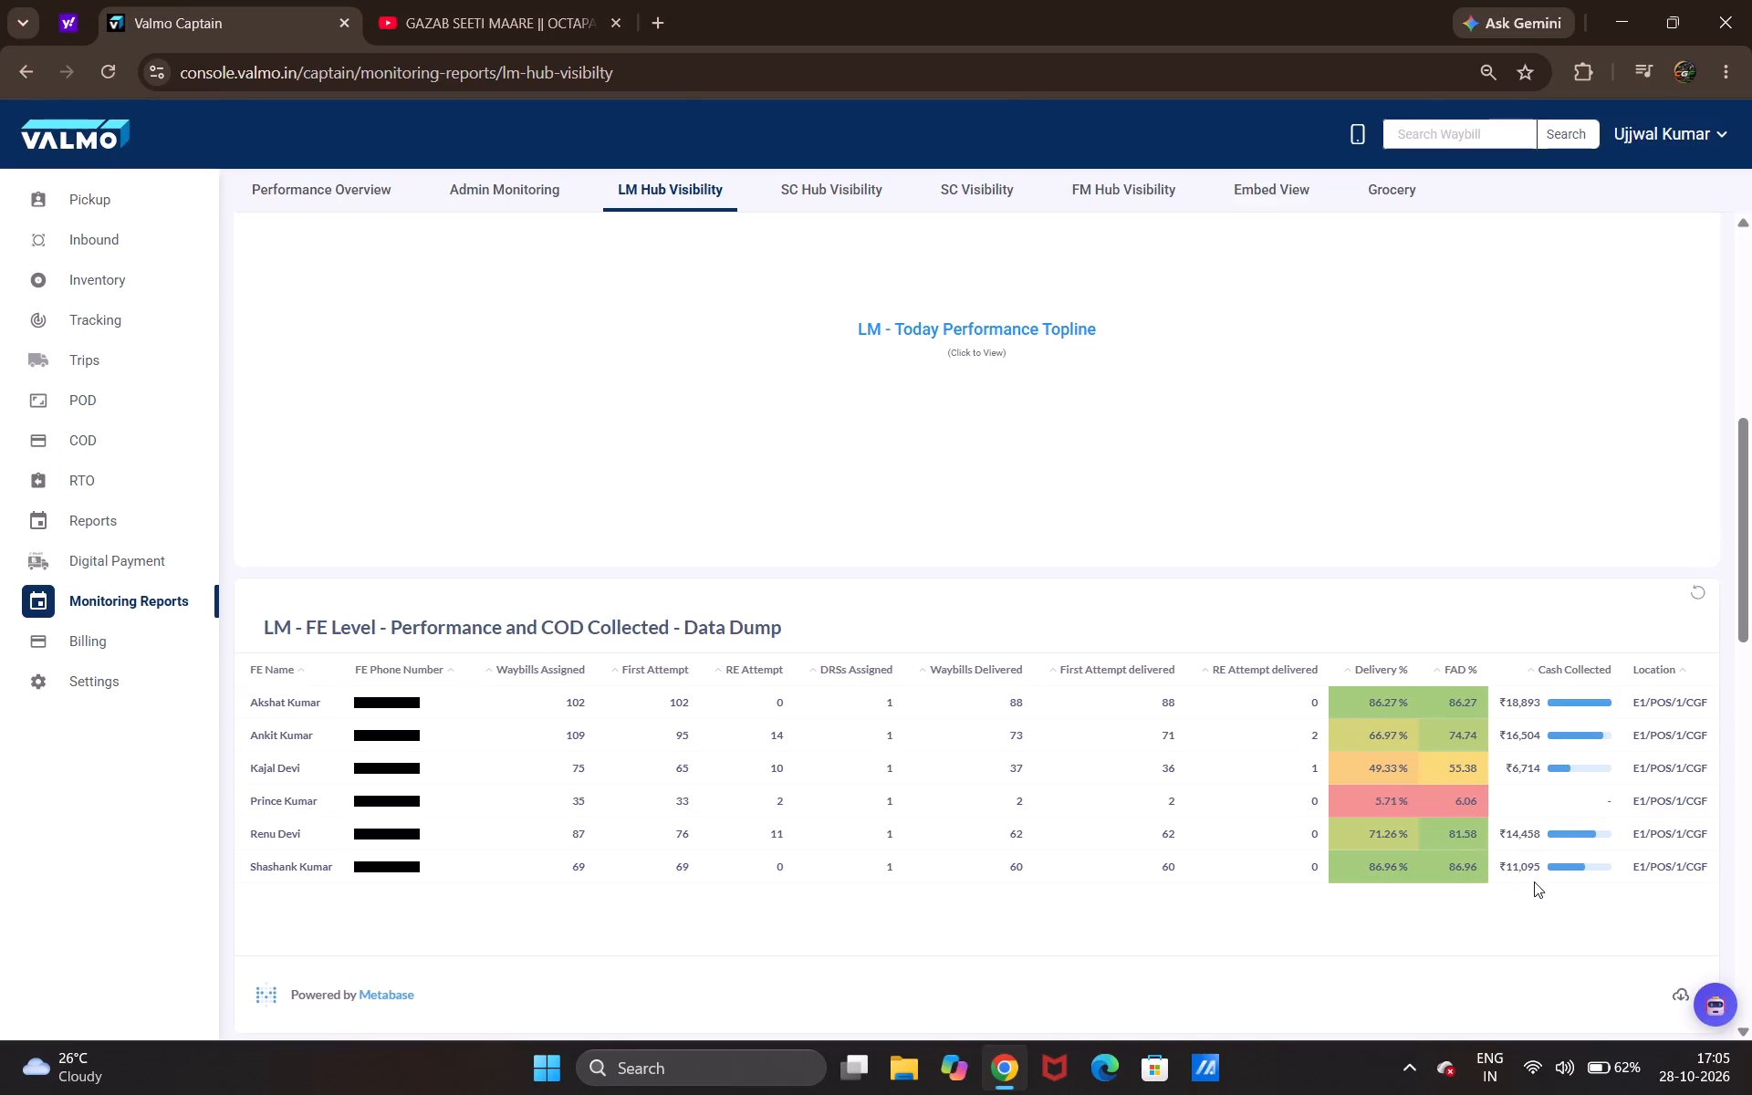
# Refresh the LM FE-level Performance and COD Collected report again and check each delivery executive's figures.
pyautogui.scroll(-2, 1539, 765)
pyautogui.click(1703, 366)
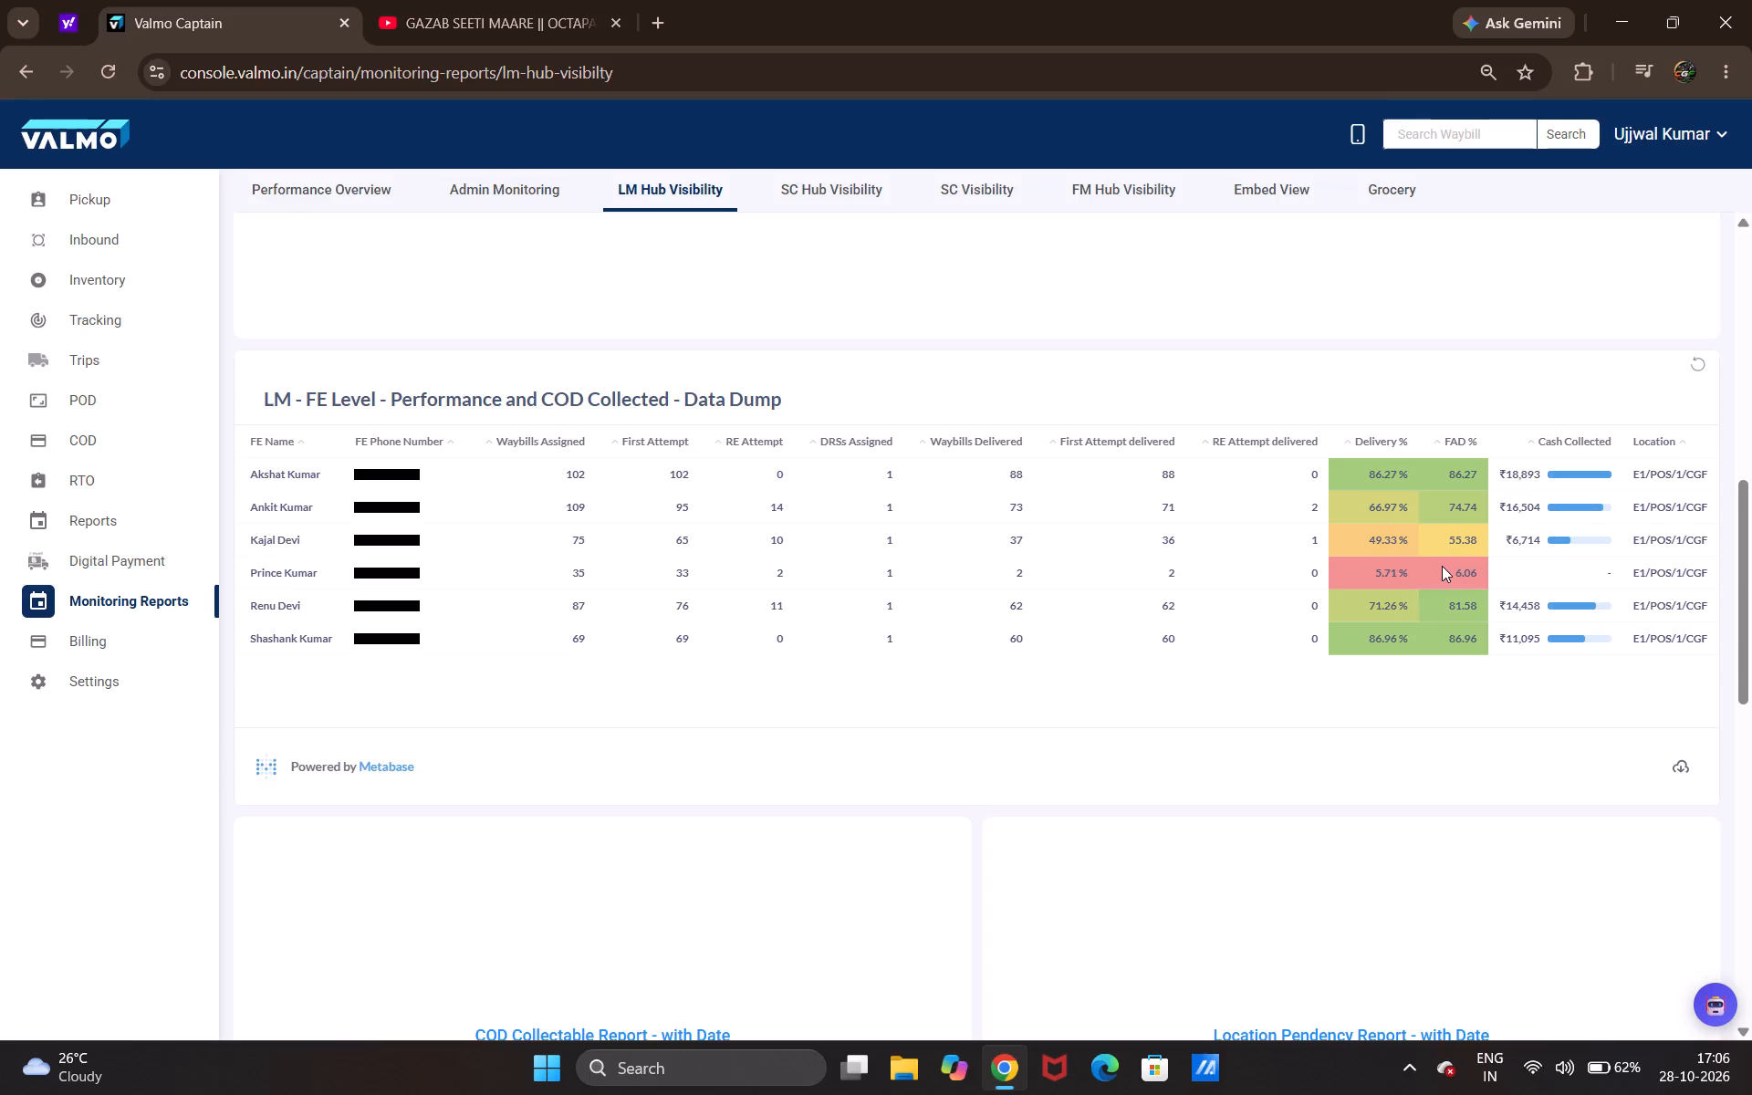
pyautogui.scroll(1, 433, 359)
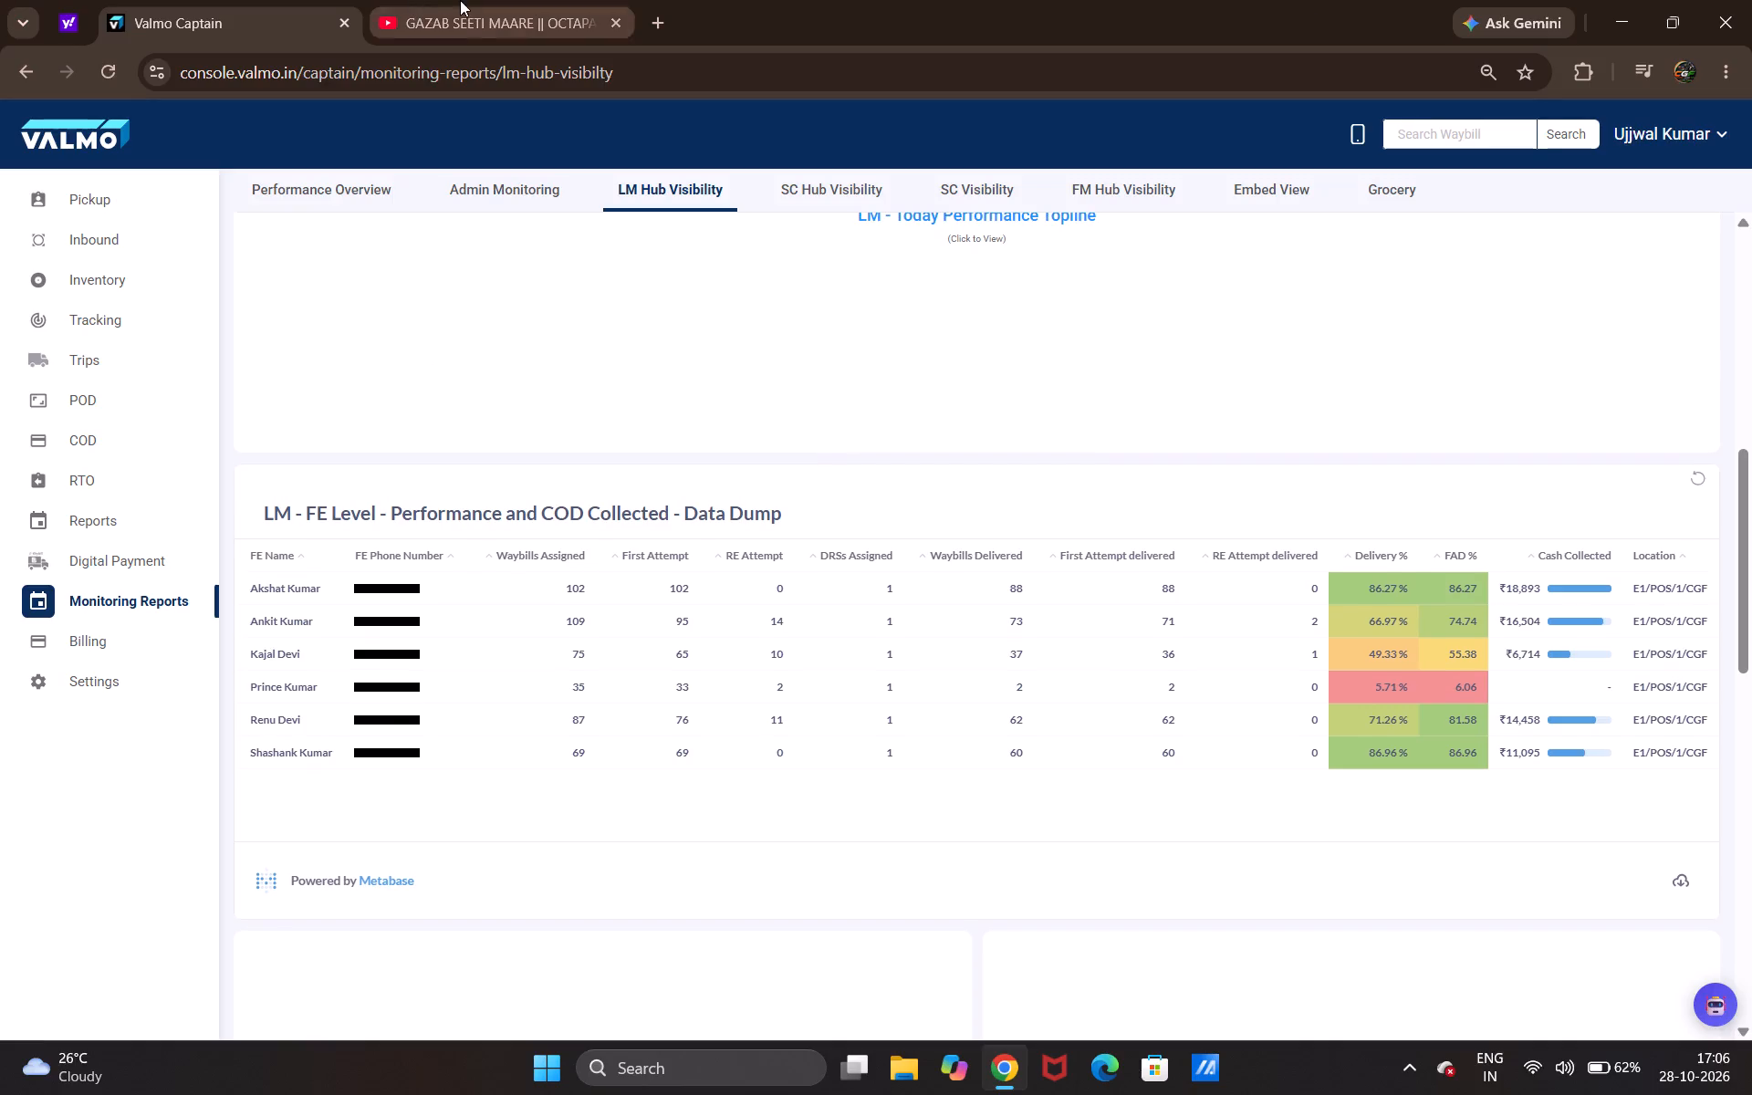
# Close the browser window and open the Windows shutdown dialog to shut down the computer.
pyautogui.click(1715, 0)
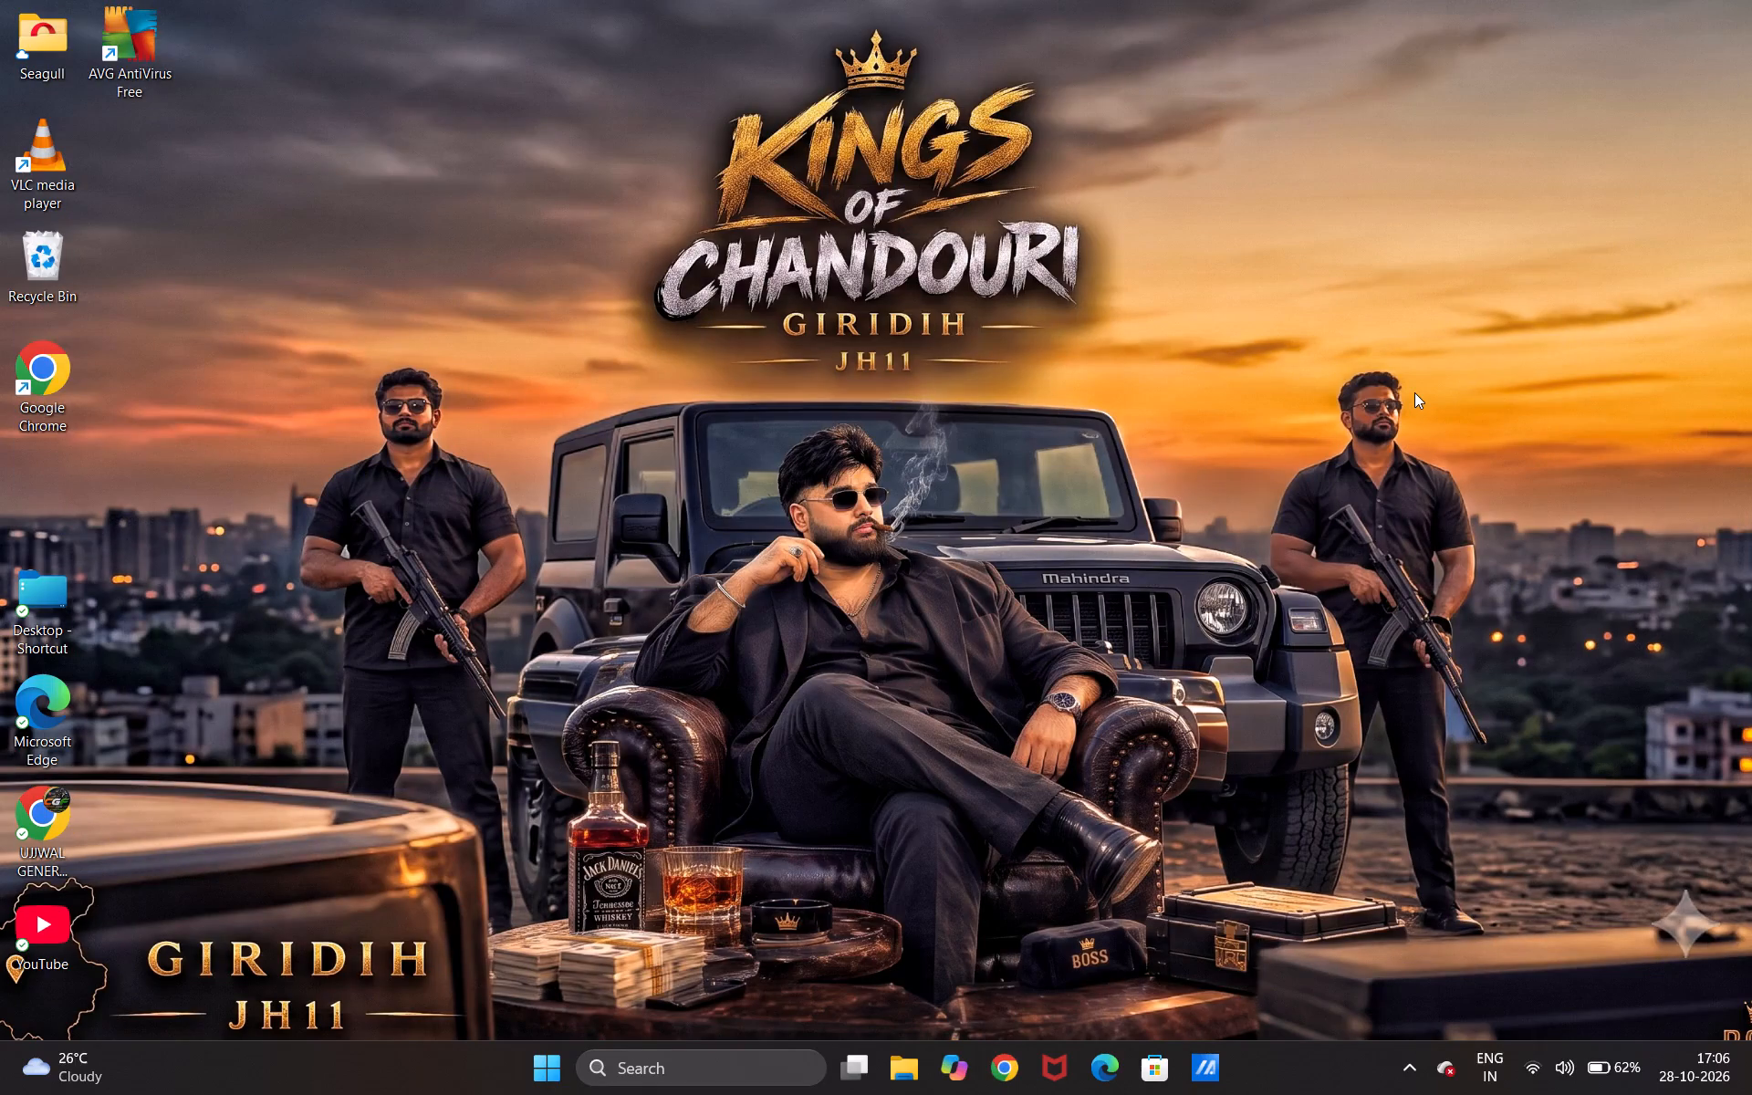
pyautogui.hotkey('alt', 'F4')
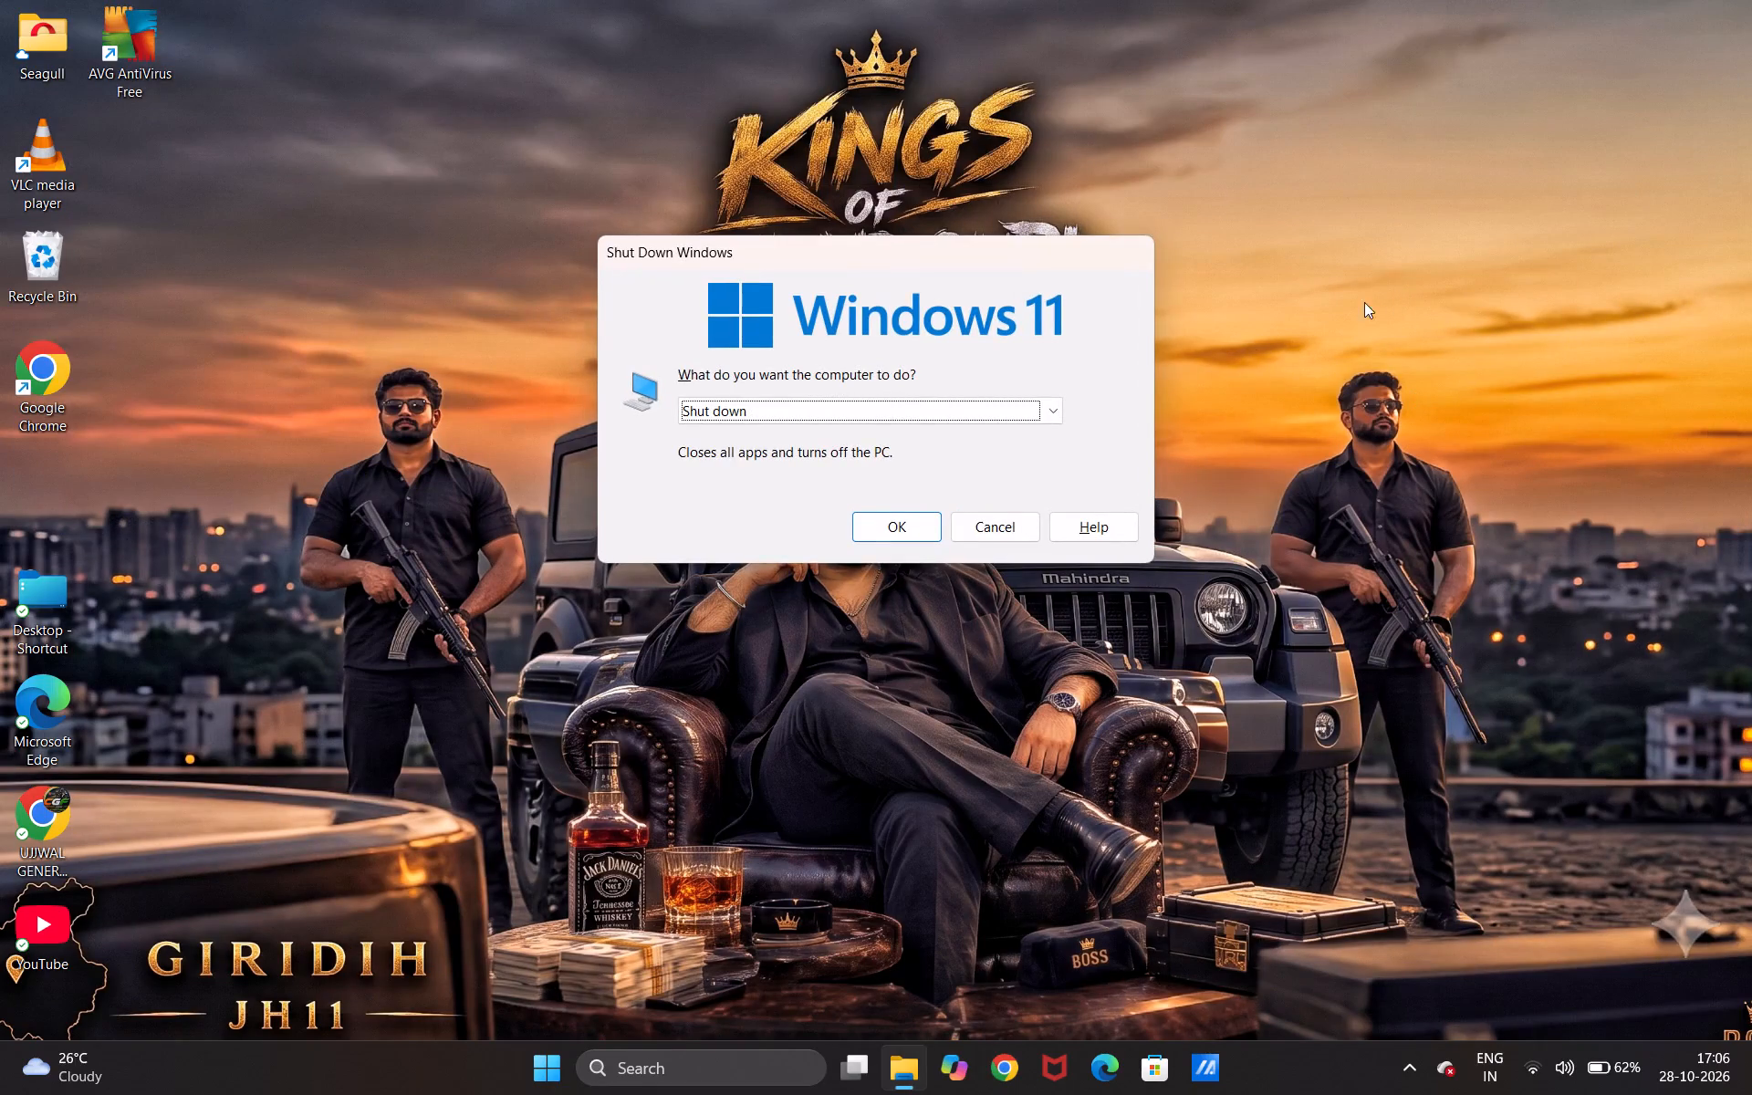